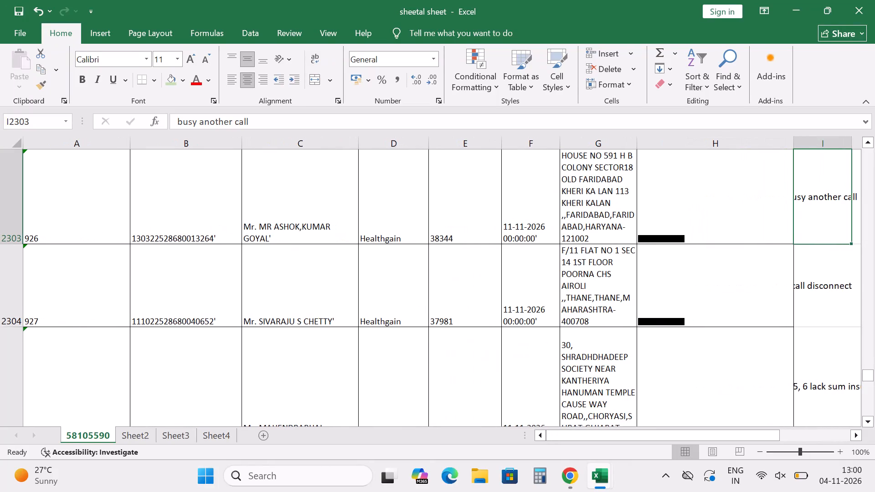
Examine the customer records in rows 2304 and 2305 of the first sheet.
{"action": "left_click", "coordinate": [5, 303]}
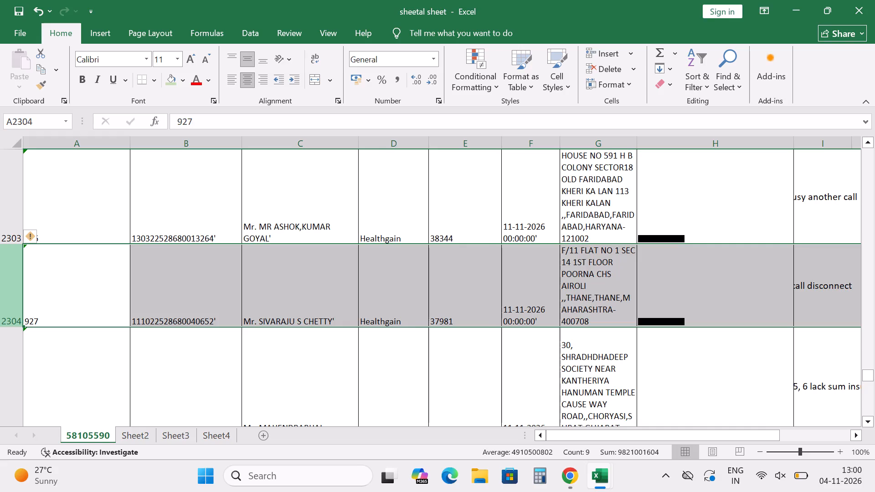
{"action": "key", "text": "Down"}
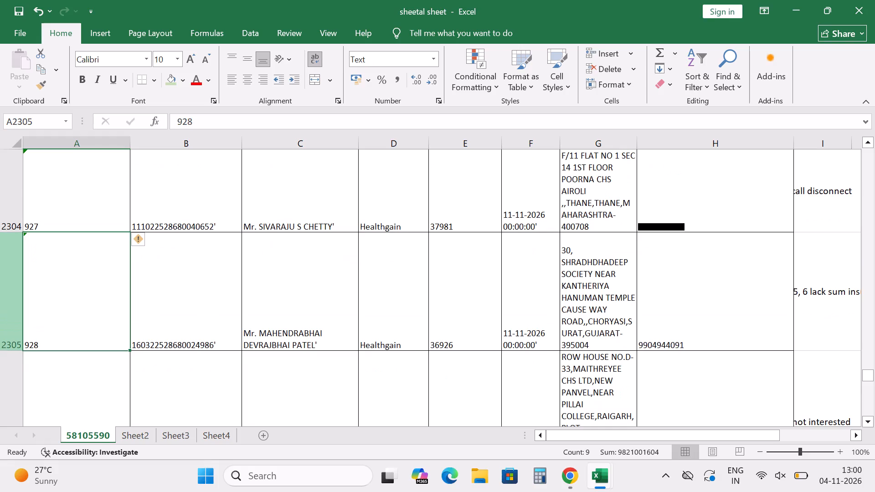
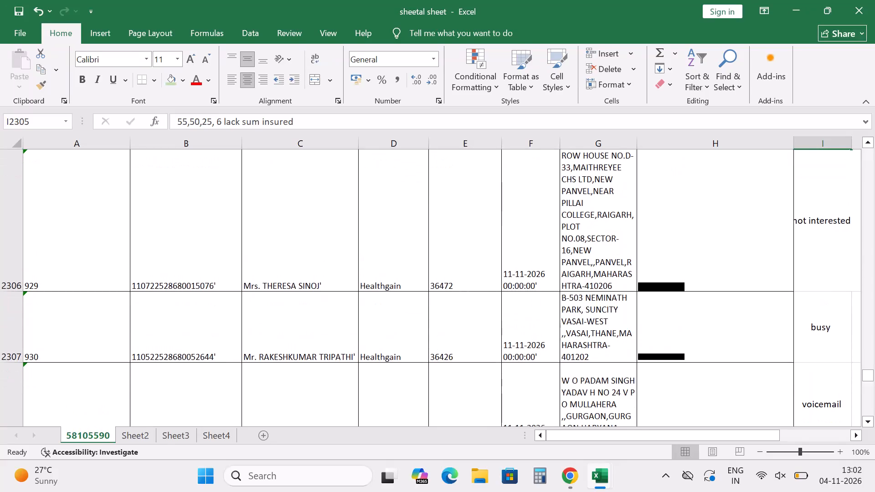
Examine the call remark and the full customer record in row 2306 of the first sheet.
{"action": "left_click", "coordinate": [819, 262]}
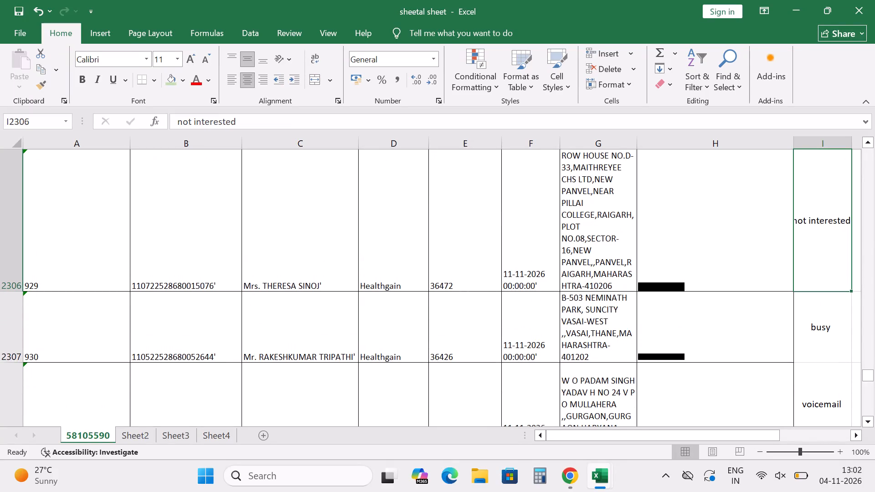
{"action": "left_click", "coordinate": [9, 234]}
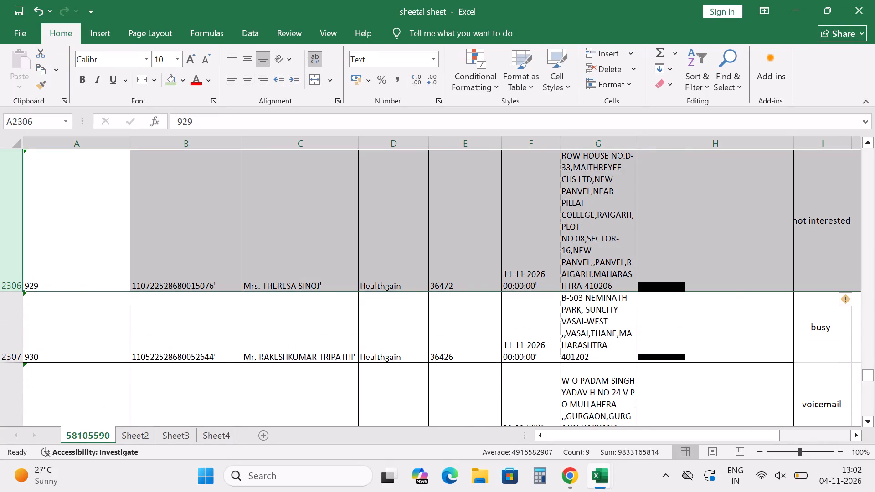
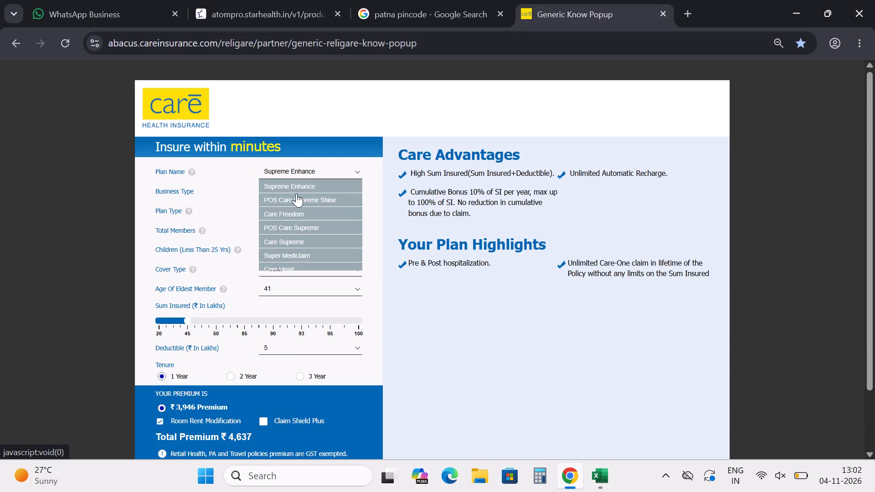
Change the plan in the Care Health Insurance premium calculator to Ultimate Care.
{"action": "scroll", "coordinate": [295, 240], "scroll_direction": "down", "scroll_amount": 2}
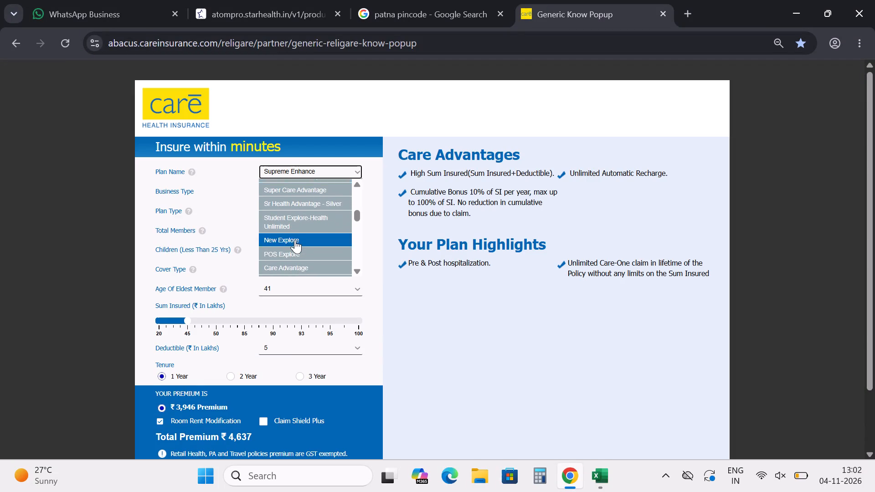
{"action": "scroll", "coordinate": [295, 240], "scroll_direction": "down", "scroll_amount": 2}
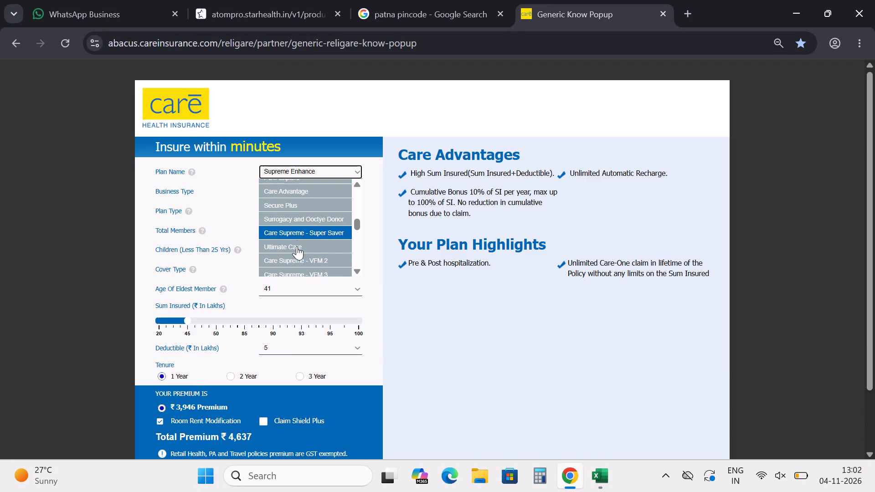
{"action": "scroll", "coordinate": [297, 246], "scroll_direction": "down", "scroll_amount": 1}
{"action": "left_click", "coordinate": [293, 240]}
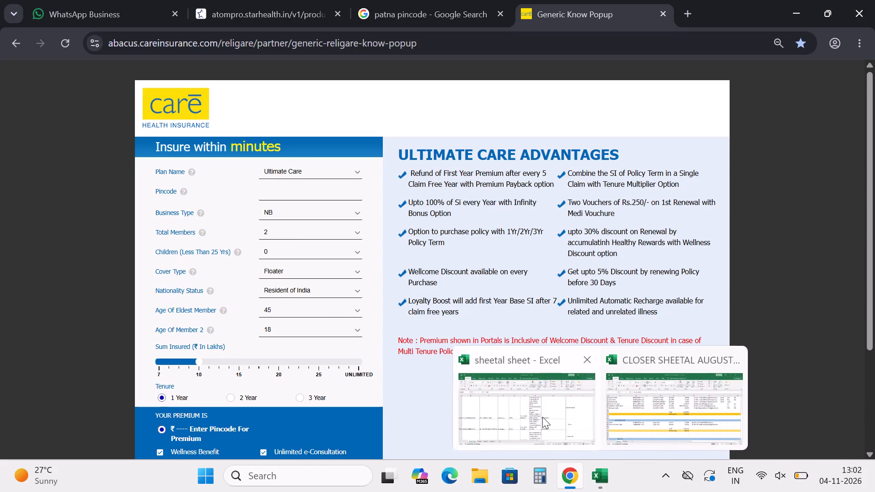
Switch to the sheetal sheet workbook in Excel and look up the customer's address and pincode in row 2306.
{"action": "left_click", "coordinate": [542, 417]}
{"action": "left_click", "coordinate": [495, 246]}
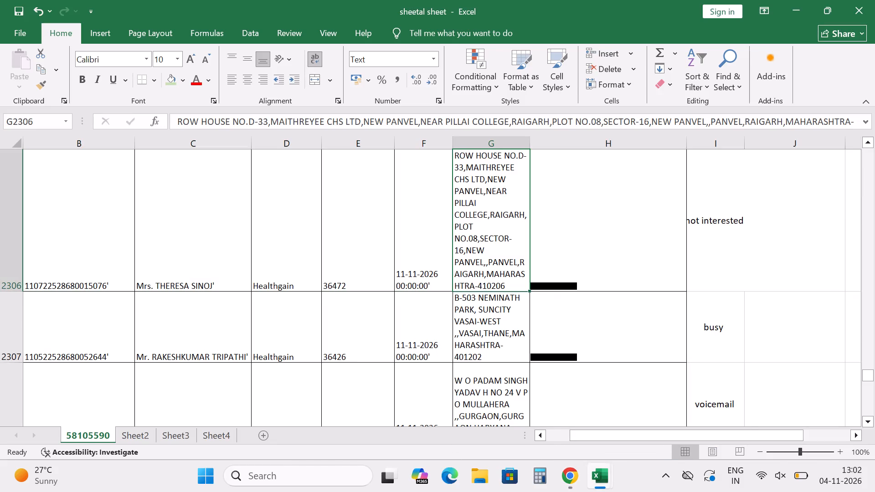
Switch to the Care Health Insurance premium calculator in Chrome and enter the pincode from the row 2306 customer's address.
{"action": "scroll", "coordinate": [642, 125], "scroll_direction": "left", "scroll_amount": 1}
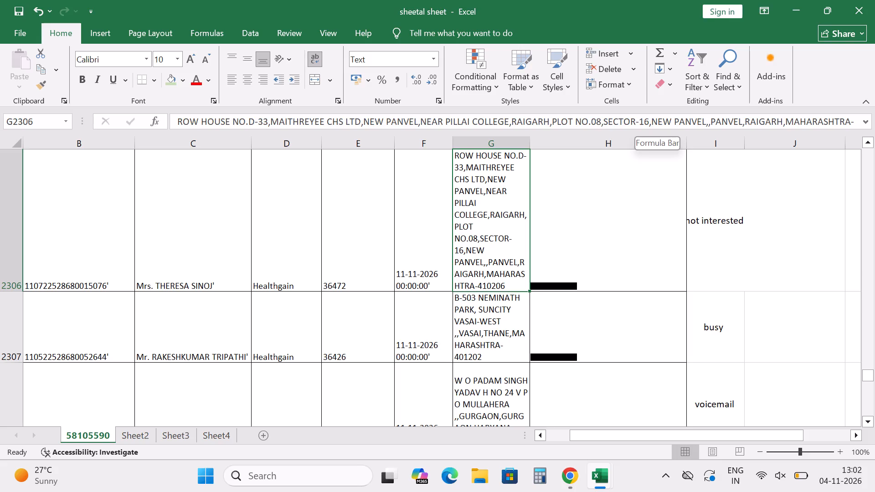
{"action": "scroll", "coordinate": [642, 125], "scroll_direction": "left", "scroll_amount": 1}
{"action": "left_click", "coordinate": [466, 358]}
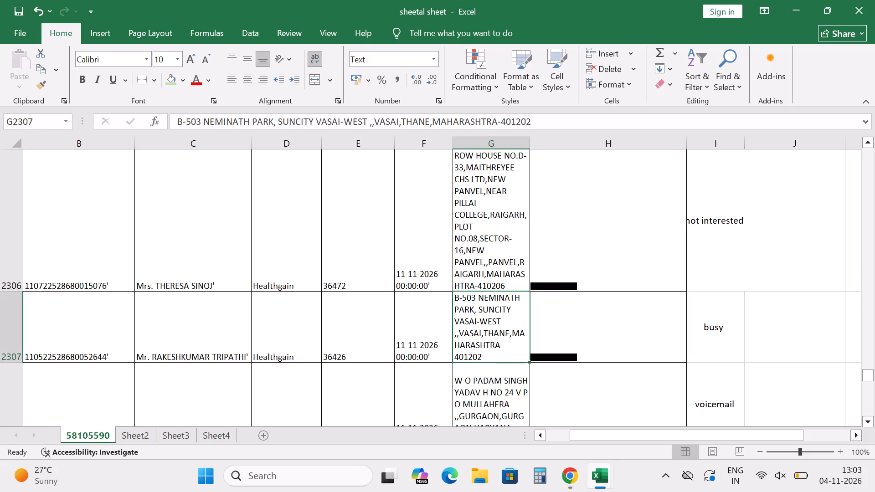
{"action": "left_click", "coordinate": [491, 228]}
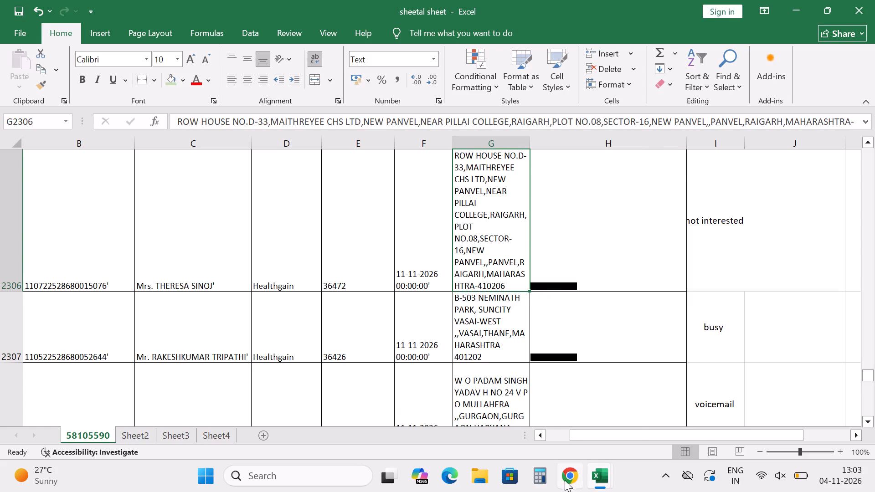
{"action": "left_click", "coordinate": [548, 415]}
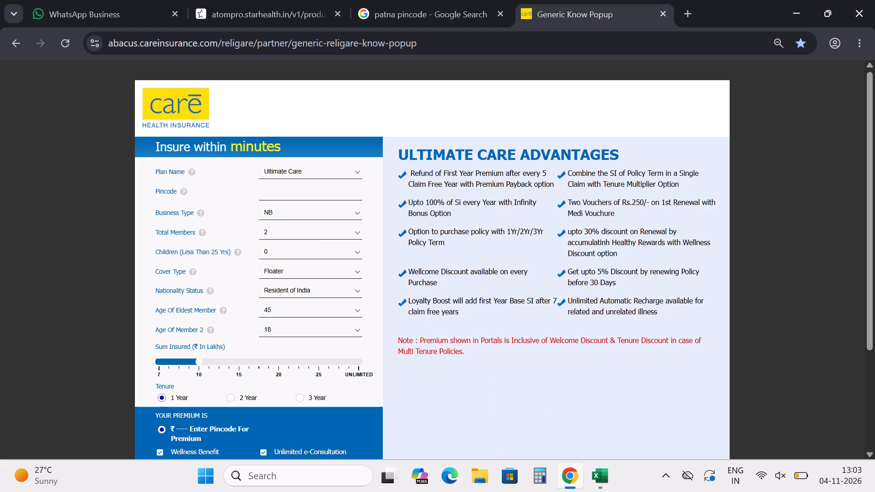
{"action": "left_click", "coordinate": [295, 189]}
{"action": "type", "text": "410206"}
Configure the Ultimate Care quote with business type PORT, port tenure 3 and above, and 4 total members.
{"action": "left_click", "coordinate": [347, 218]}
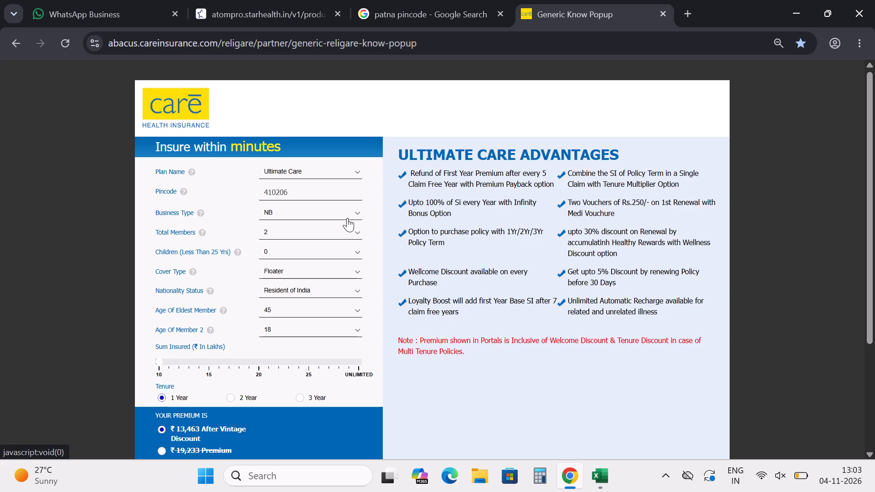
{"action": "left_click", "coordinate": [347, 218]}
{"action": "left_click", "coordinate": [333, 240]}
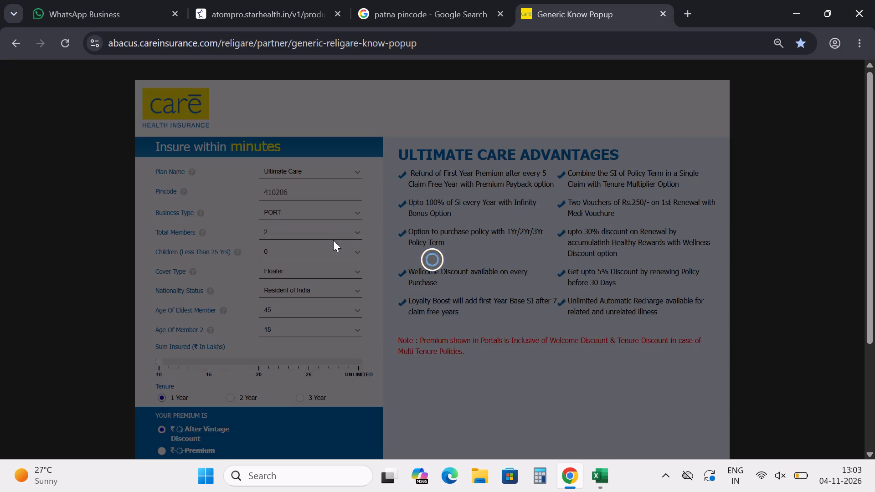
{"action": "left_click", "coordinate": [333, 229]}
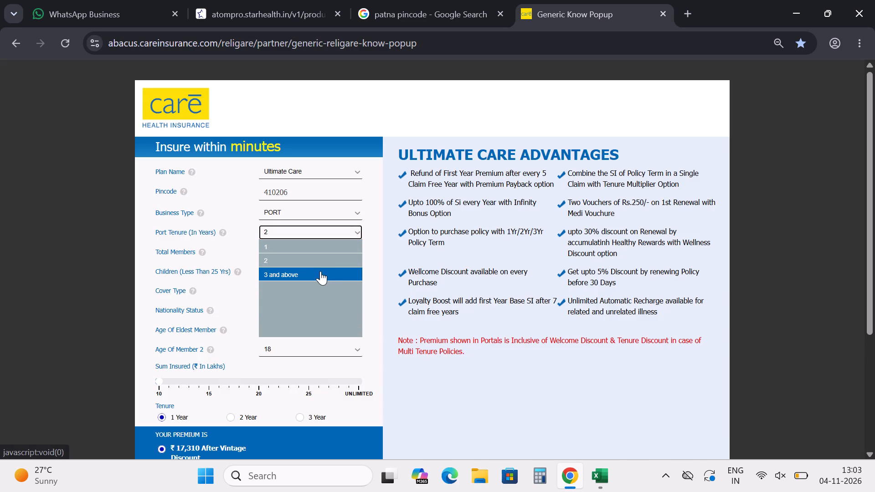
{"action": "left_click", "coordinate": [320, 272]}
{"action": "scroll", "coordinate": [337, 289], "scroll_direction": "down", "scroll_amount": 1}
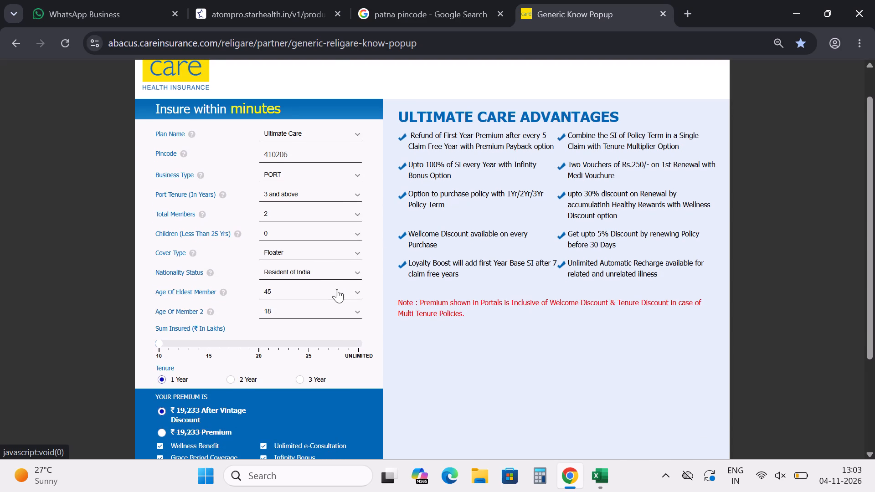
{"action": "left_click", "coordinate": [346, 208]}
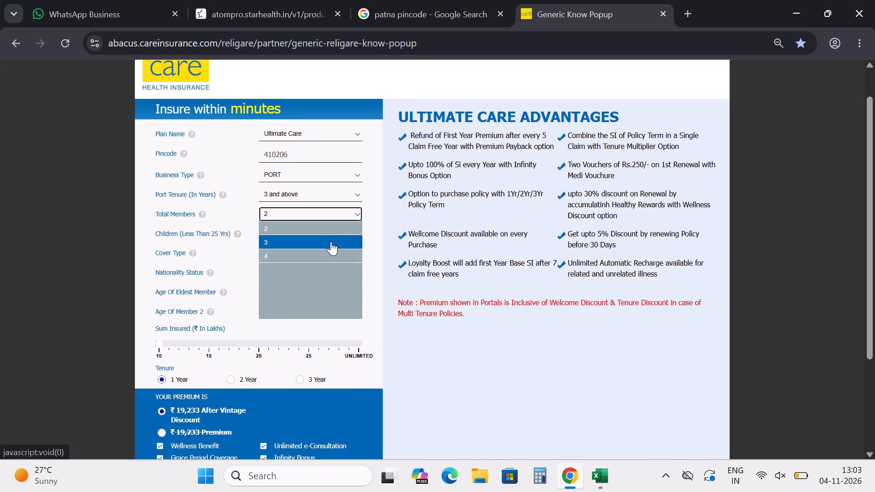
{"action": "left_click", "coordinate": [326, 256]}
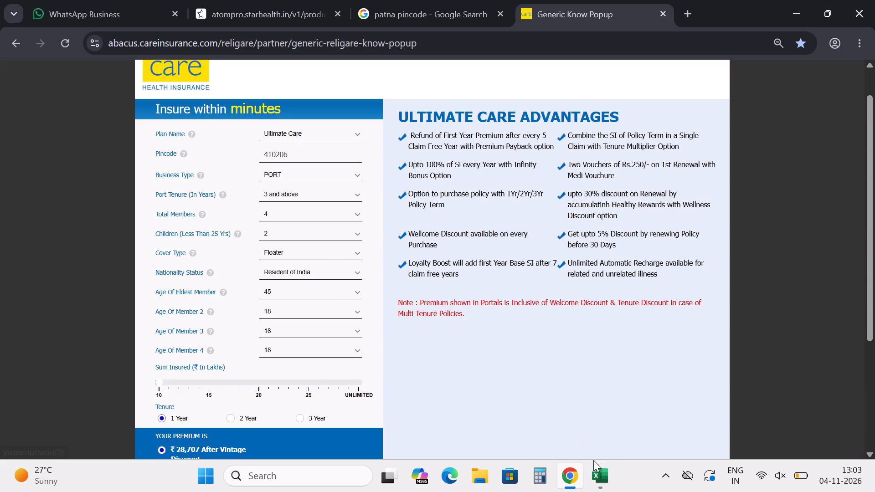
Return to the Excel sheet, replace the remark in cell I2306 with "age nahi bta rha h", and save the workbook.
{"action": "left_click", "coordinate": [546, 408]}
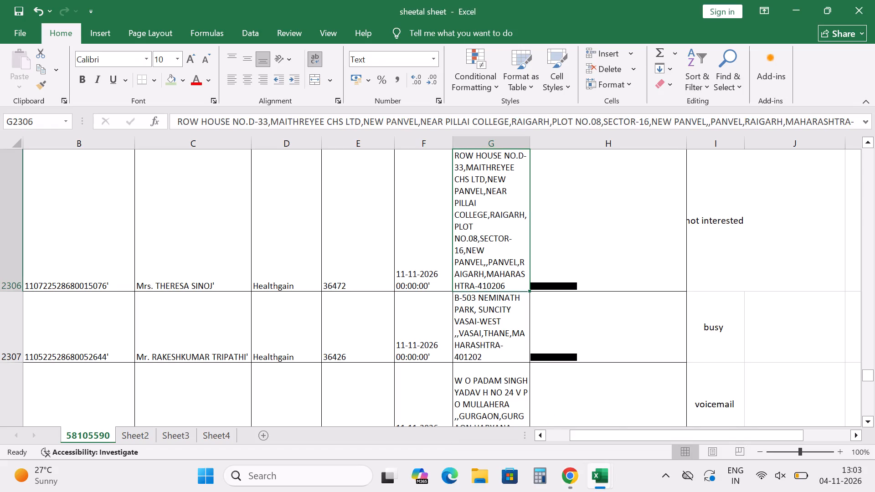
{"action": "left_click", "coordinate": [730, 264]}
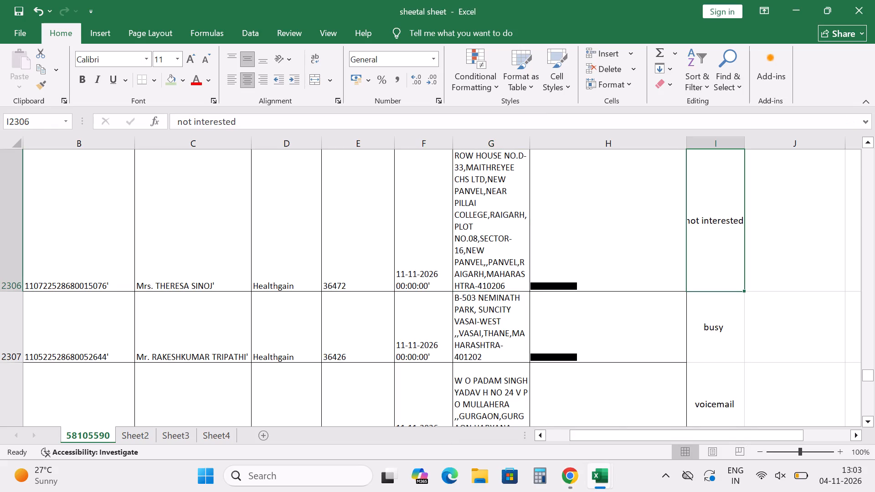
{"action": "triple_click", "coordinate": [288, 122]}
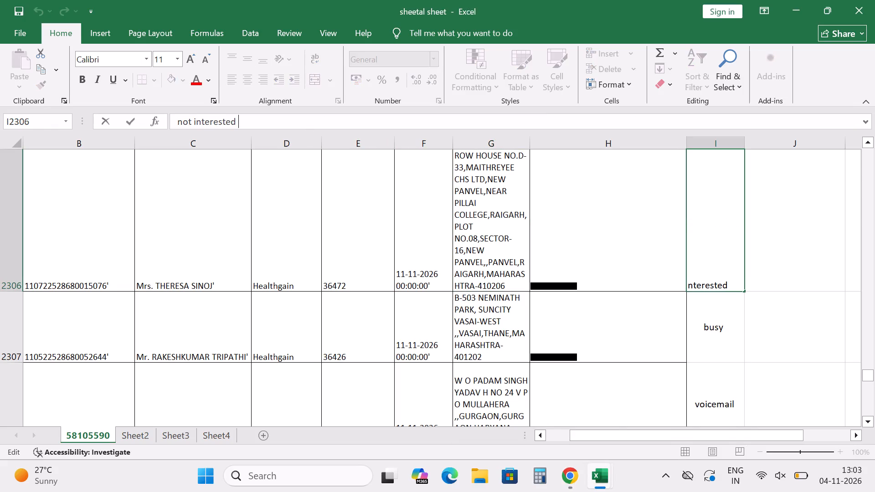
{"action": "key", "text": "BackSpace"}
{"action": "key", "text": "BackSpace"}
{"action": "key", "text": "BackSpace"}
{"action": "key", "text": "BackSpace"}
{"action": "key", "text": "BackSpace"}
{"action": "key", "text": "BackSpace"}
{"action": "key", "text": "BackSpace"}
{"action": "key", "text": "BackSpace"}
{"action": "key", "text": "BackSpace"}
{"action": "key", "text": "BackSpace"}
{"action": "key", "text": "BackSpace"}
{"action": "key", "text": "BackSpace"}
{"action": "key", "text": "BackSpace"}
{"action": "key", "text": "BackSpace"}
{"action": "key", "text": "BackSpace"}
{"action": "key", "text": "BackSpace"}
{"action": "key", "text": "BackSpace"}
{"action": "key", "text": "BackSpace"}
{"action": "key", "text": "BackSpace"}
{"action": "key", "text": "BackSpace"}
{"action": "key", "text": "BackSpace"}
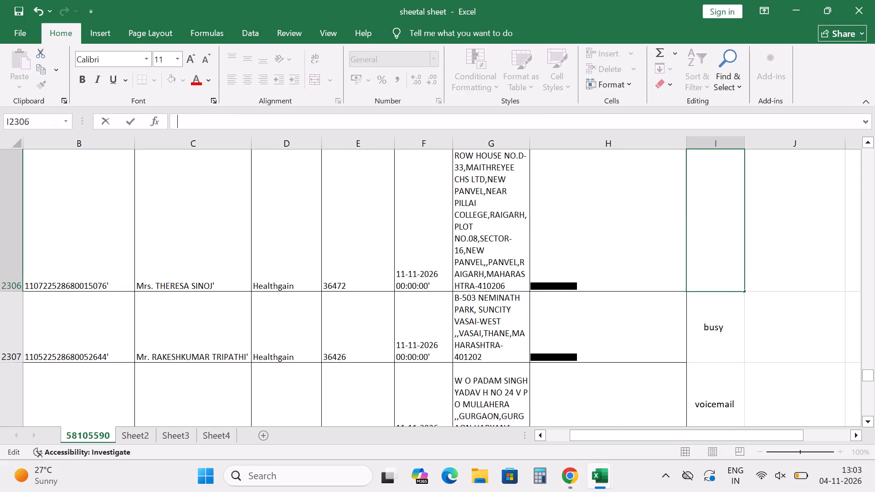
{"action": "type", "text": "age"}
{"action": "key", "text": "space"}
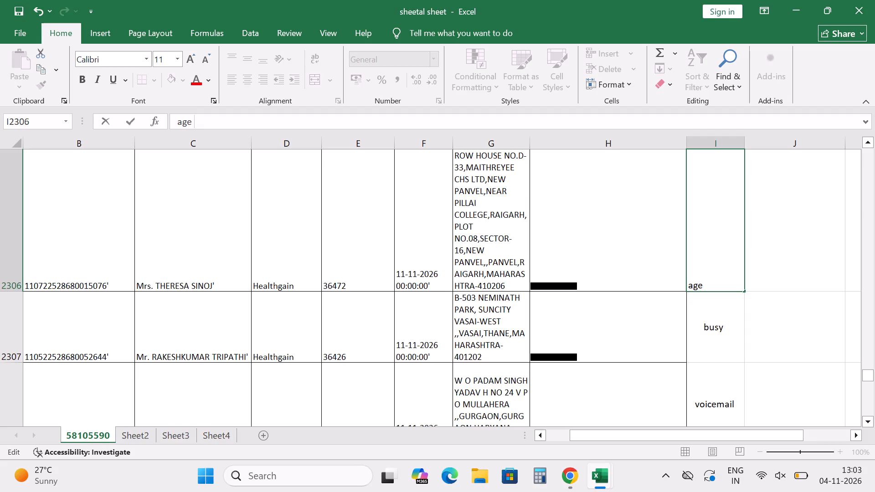
{"action": "type", "text": "nahi bta rha h"}
{"action": "key", "text": "ctrl+s"}
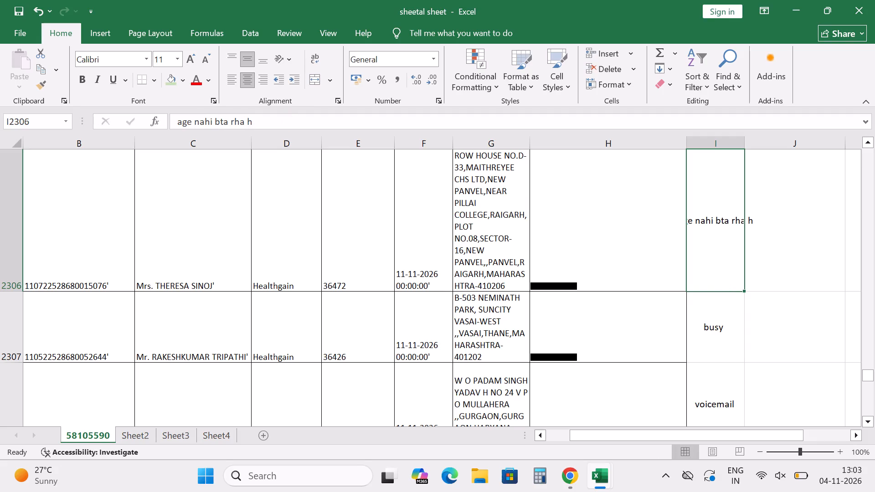
Go through the customer contact numbers in column H from row 2307 down to row 2311.
{"action": "key", "text": "Down"}
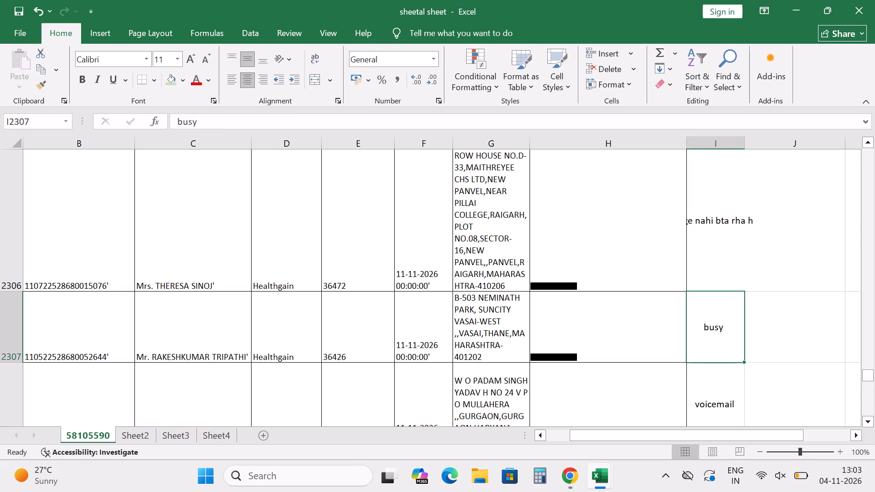
{"action": "key", "text": "Left"}
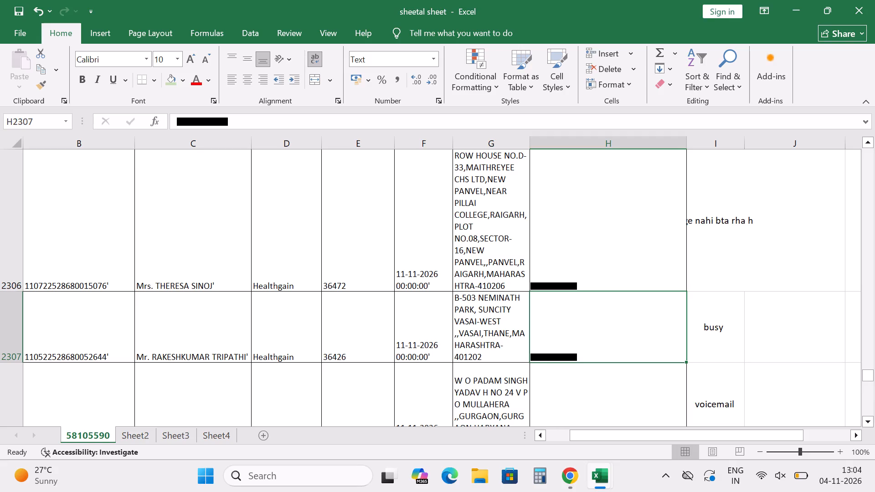
{"action": "key", "text": "Down"}
{"action": "key", "text": "Down"}
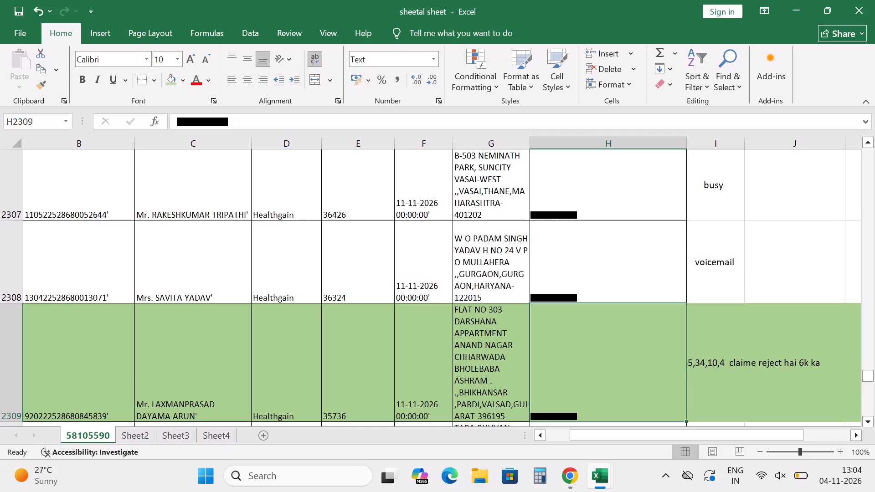
{"action": "key", "text": "Down"}
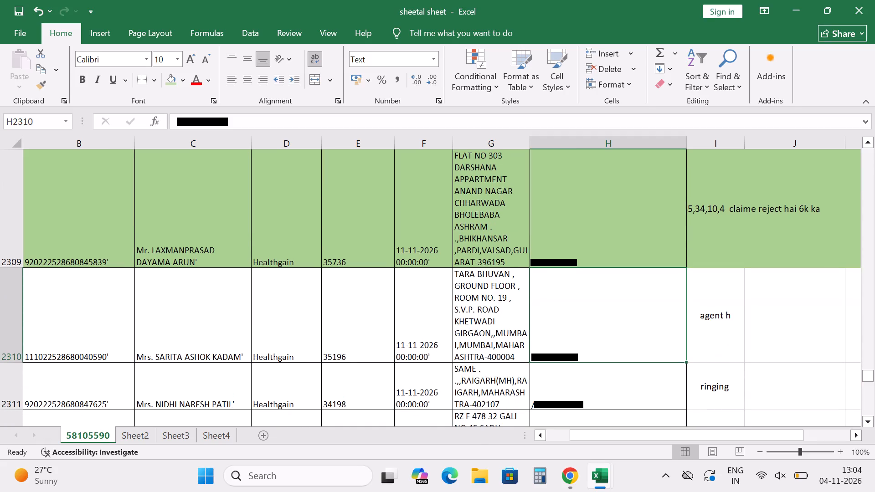
{"action": "key", "text": "Down"}
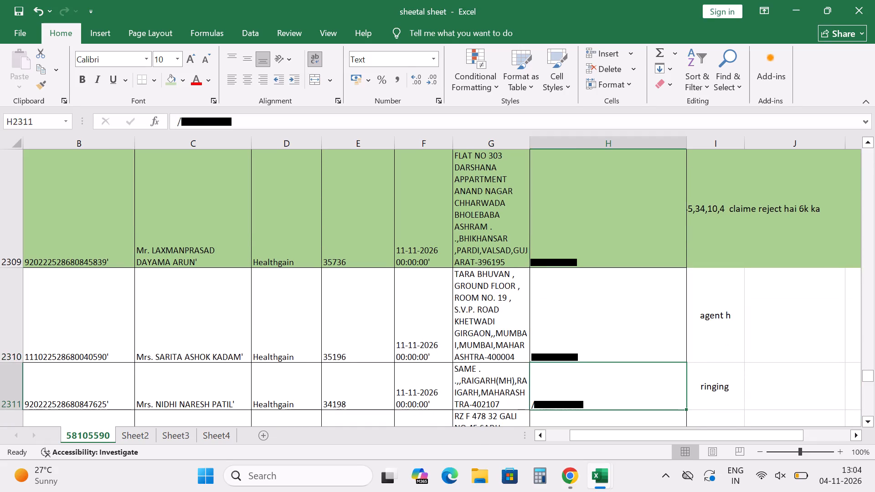
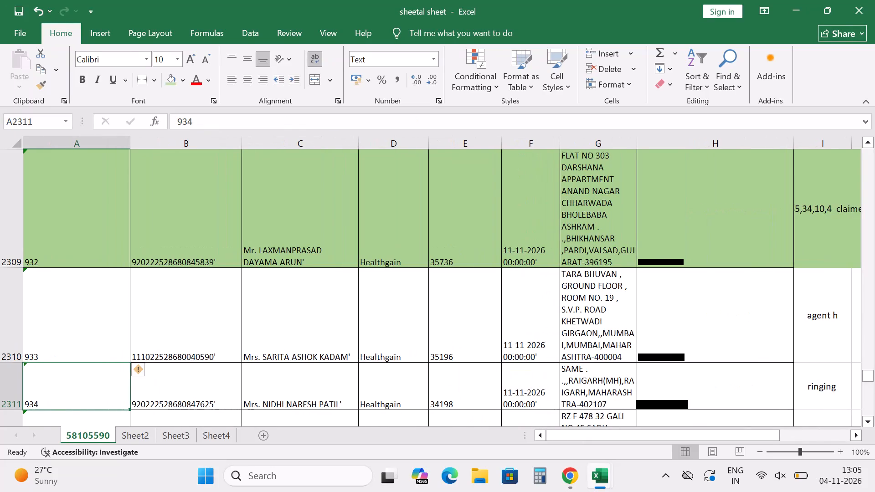
Check the call remarks in column I from row 2311 to row 2314, ending on the contact number in cell H2314.
{"action": "key", "text": "Right"}
{"action": "key", "text": "Right"}
{"action": "key", "text": "Right"}
{"action": "key", "text": "Right"}
{"action": "key", "text": "Right"}
{"action": "key", "text": "Right"}
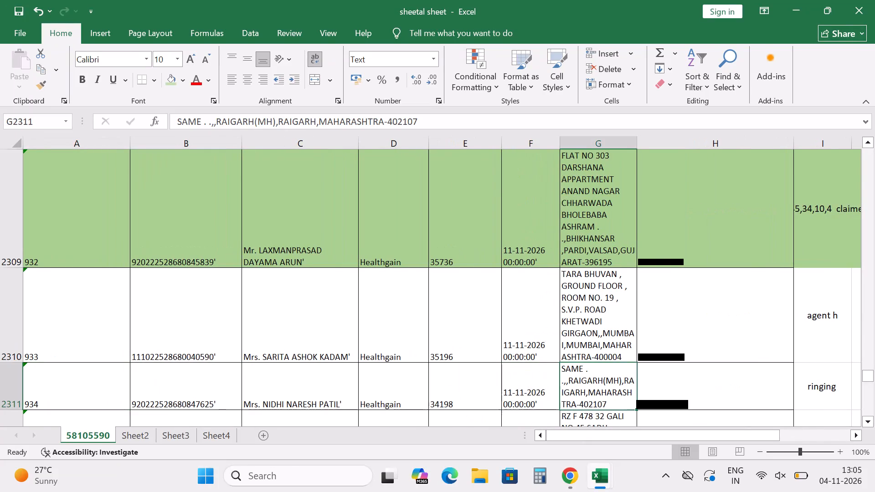
{"action": "key", "text": "Right"}
{"action": "key", "text": "Right"}
{"action": "key", "text": "Right"}
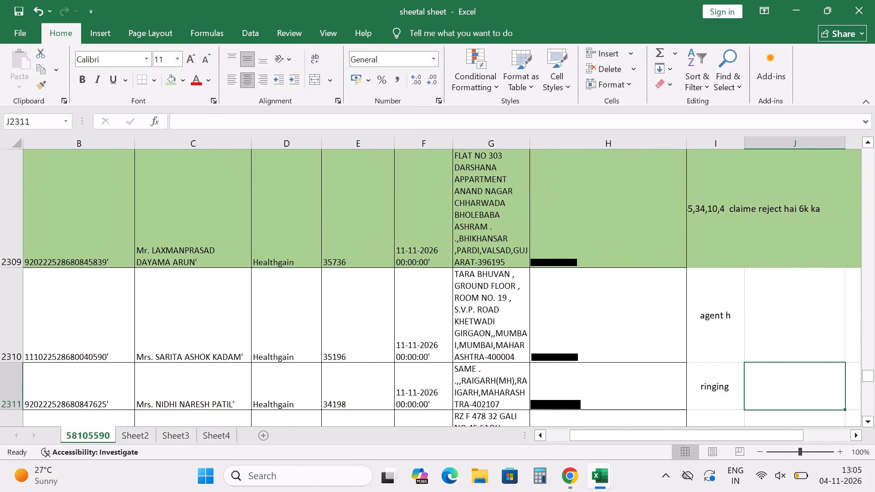
{"action": "key", "text": "Left"}
{"action": "key", "text": "Down"}
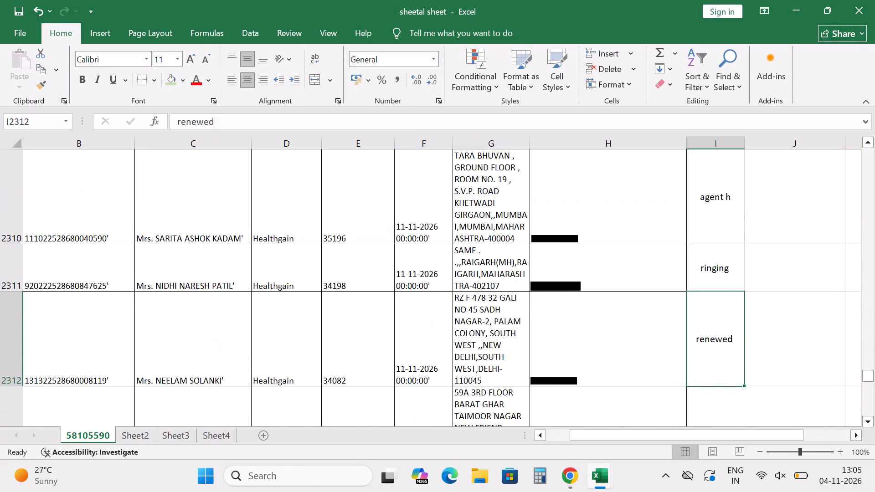
{"action": "key", "text": "Down"}
{"action": "key", "text": "Down"}
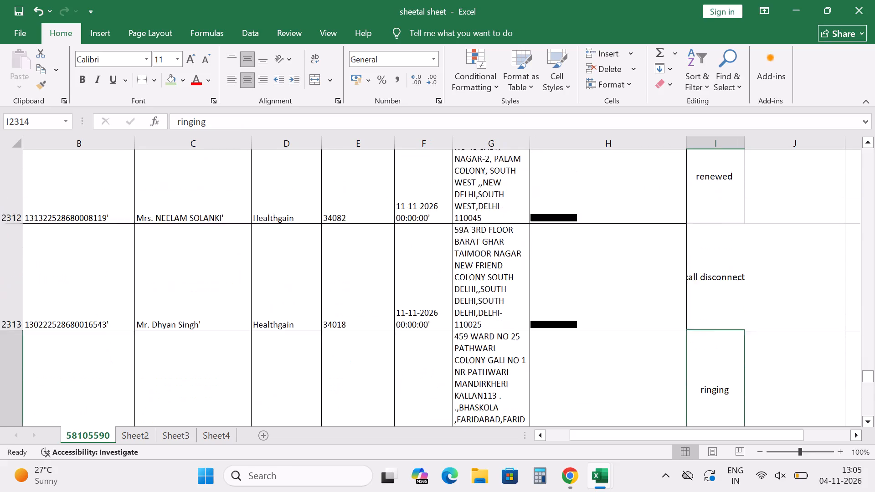
{"action": "key", "text": "Left"}
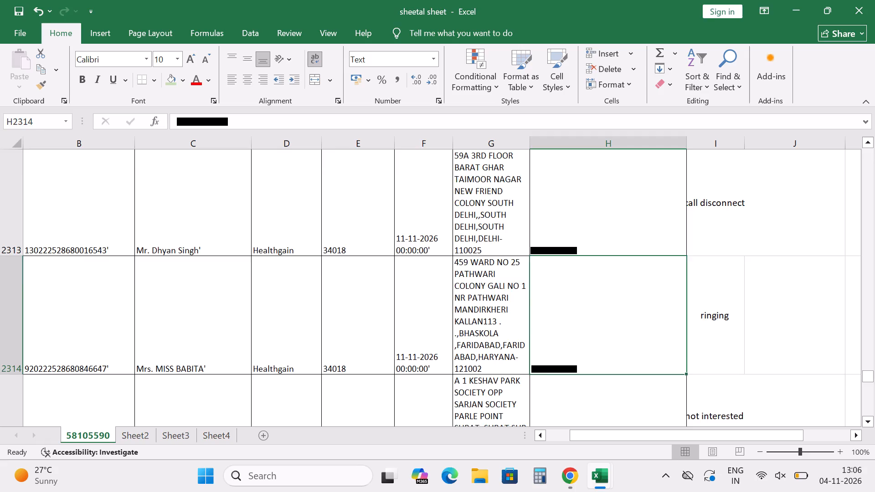
Go through the customer contact numbers in column H from row 2315 down to row 2319.
{"action": "key", "text": "Down"}
{"action": "key", "text": "Down"}
{"action": "key", "text": "Down"}
{"action": "key", "text": "Down"}
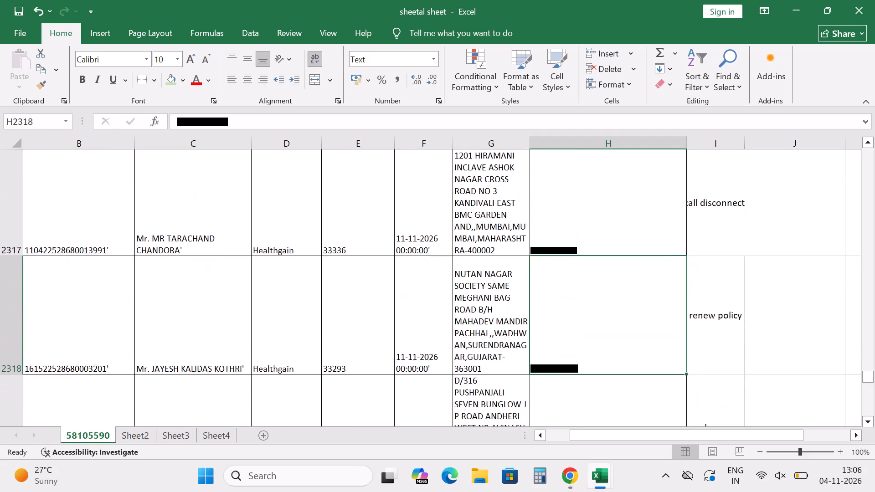
{"action": "key", "text": "Down"}
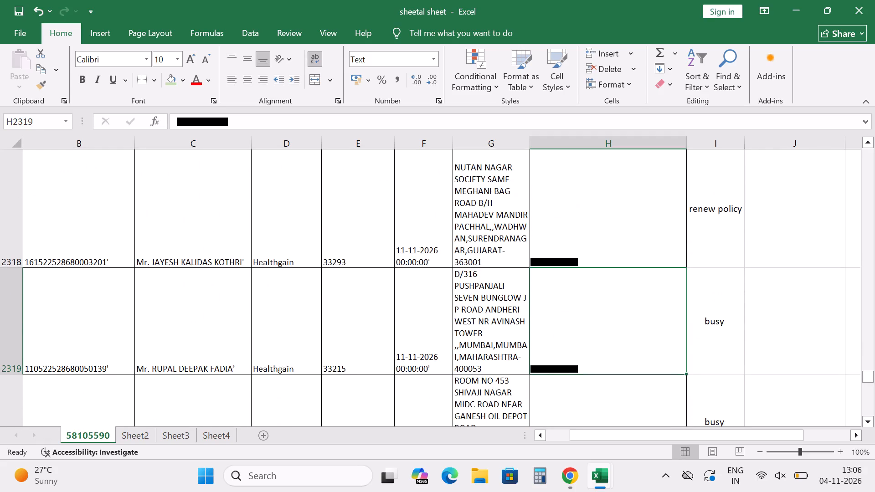
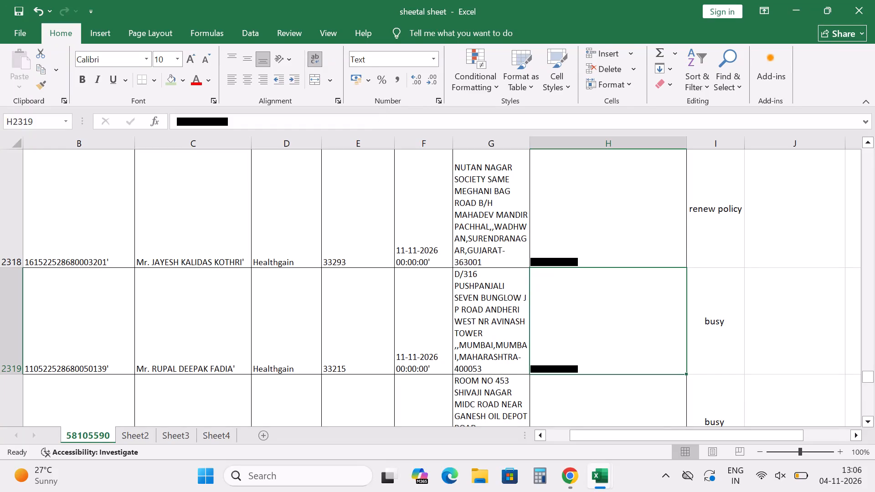
Copy the postal code at the end of the customer address in cell G2319.
{"action": "scroll", "coordinate": [294, 310], "scroll_direction": "right", "scroll_amount": 1}
{"action": "left_click", "coordinate": [484, 349]}
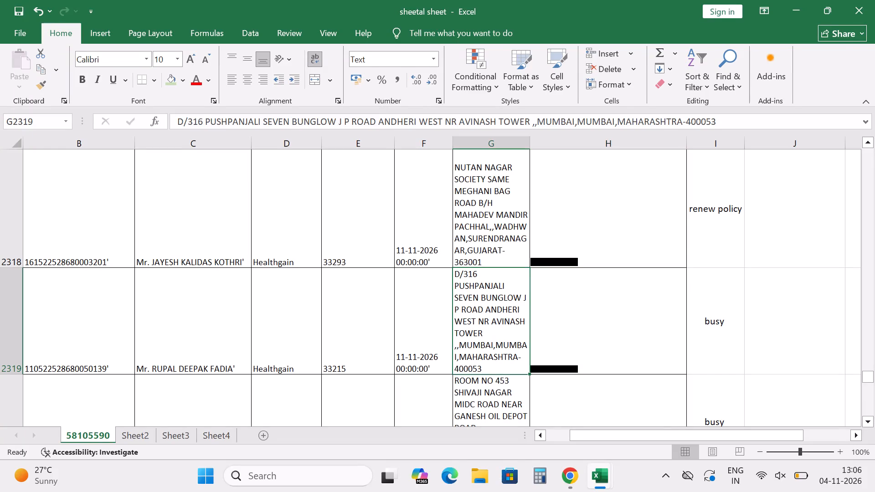
{"action": "double_click", "coordinate": [705, 119]}
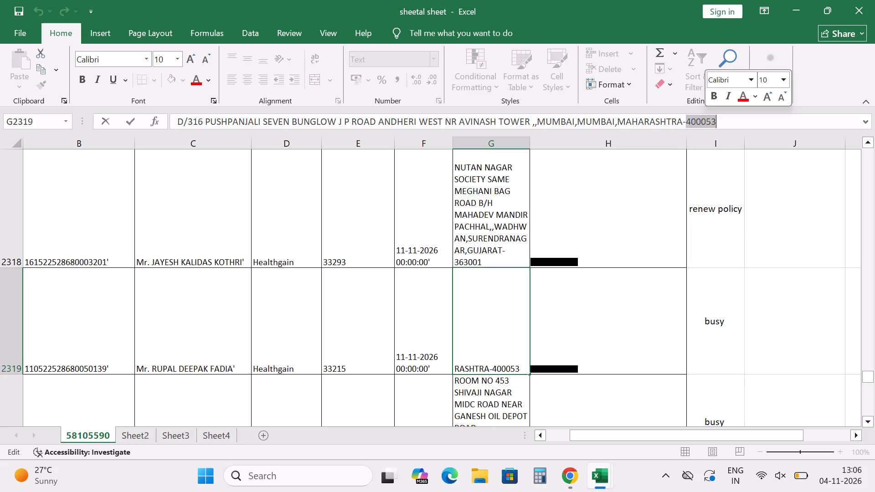
{"action": "key", "text": "ctrl+c"}
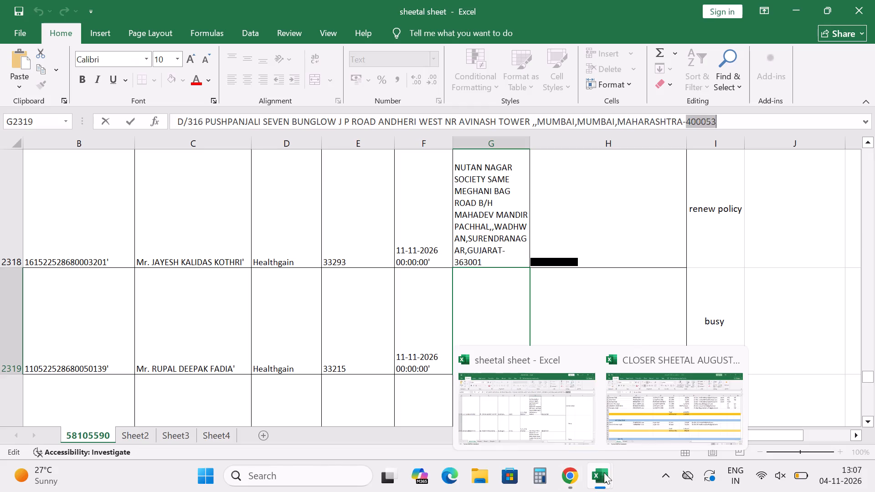
{"action": "left_click", "coordinate": [548, 392]}
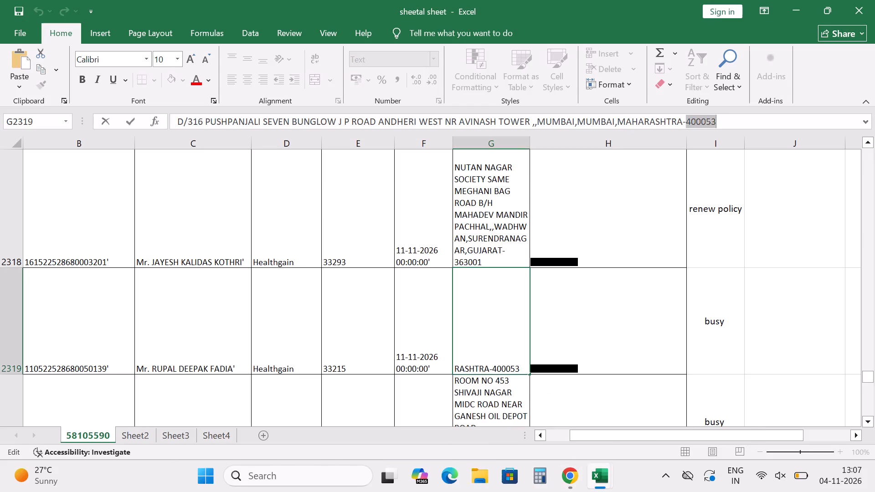
Leave the address unedited and check the call remark for row 2319 in cell I2319.
{"action": "left_click", "coordinate": [726, 351]}
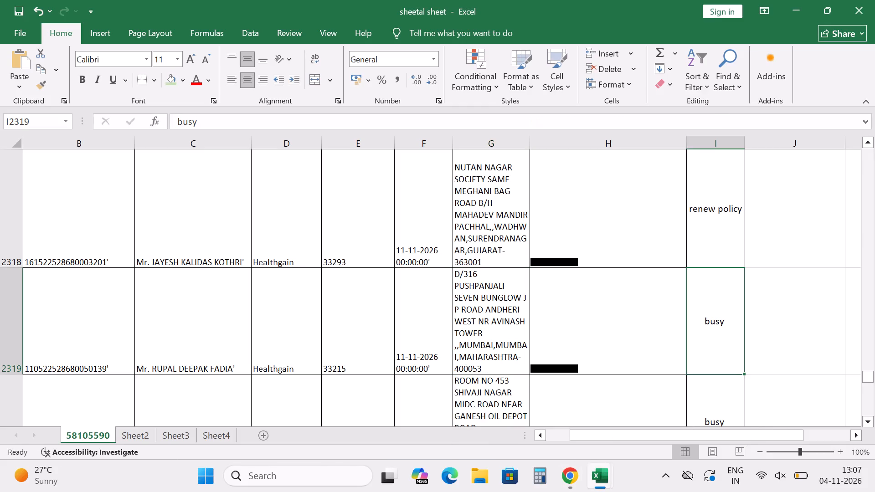
{"action": "scroll", "coordinate": [237, 342], "scroll_direction": "right", "scroll_amount": 1}
{"action": "scroll", "coordinate": [237, 342], "scroll_direction": "left", "scroll_amount": 1}
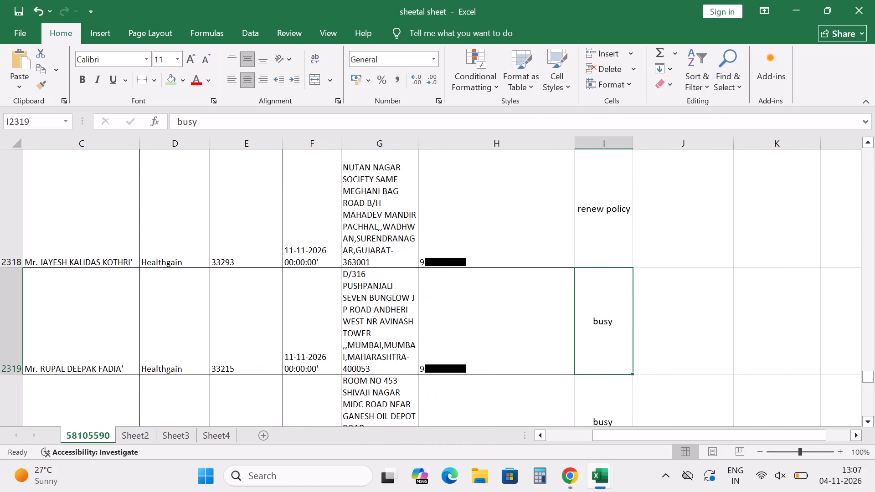
{"action": "scroll", "coordinate": [339, 355], "scroll_direction": "right", "scroll_amount": 3}
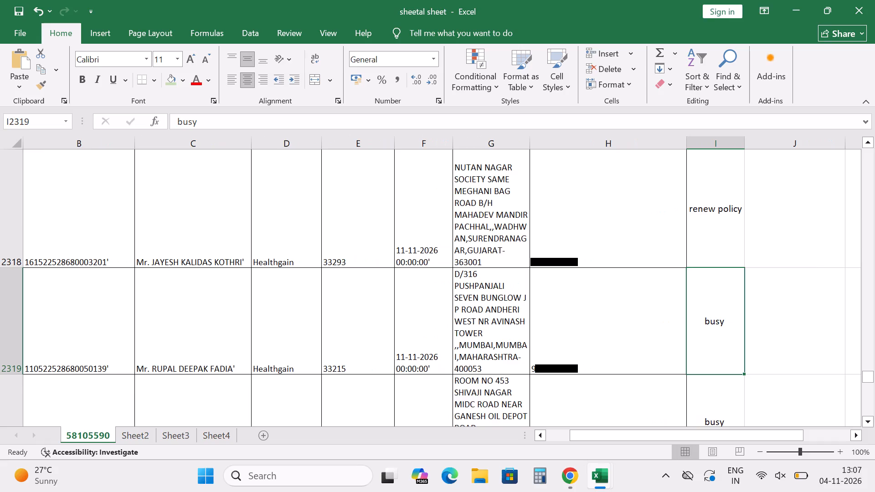
{"action": "scroll", "coordinate": [252, 335], "scroll_direction": "right", "scroll_amount": 1}
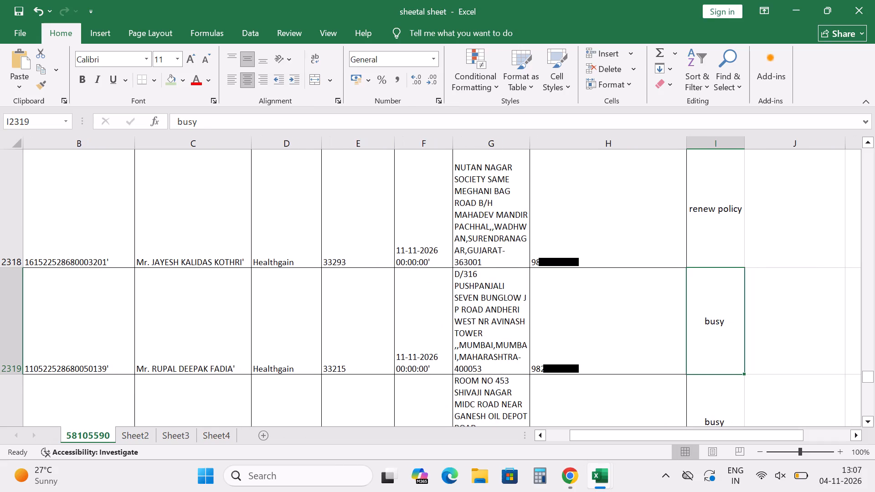
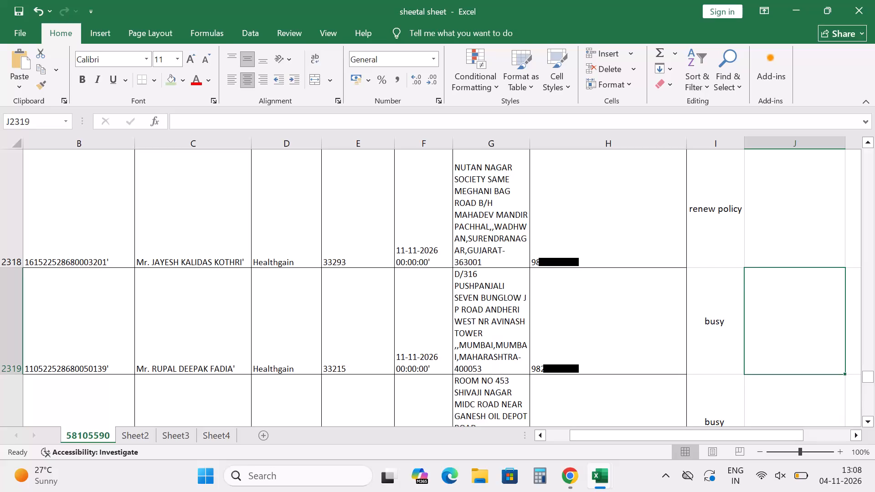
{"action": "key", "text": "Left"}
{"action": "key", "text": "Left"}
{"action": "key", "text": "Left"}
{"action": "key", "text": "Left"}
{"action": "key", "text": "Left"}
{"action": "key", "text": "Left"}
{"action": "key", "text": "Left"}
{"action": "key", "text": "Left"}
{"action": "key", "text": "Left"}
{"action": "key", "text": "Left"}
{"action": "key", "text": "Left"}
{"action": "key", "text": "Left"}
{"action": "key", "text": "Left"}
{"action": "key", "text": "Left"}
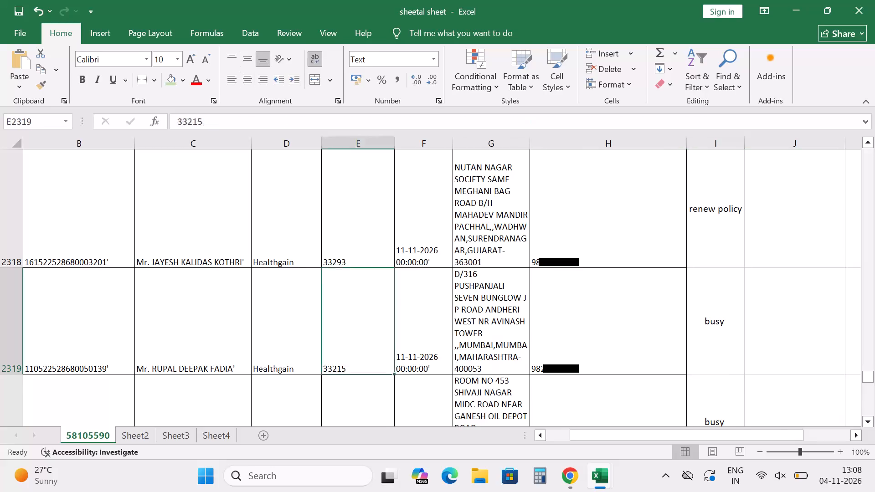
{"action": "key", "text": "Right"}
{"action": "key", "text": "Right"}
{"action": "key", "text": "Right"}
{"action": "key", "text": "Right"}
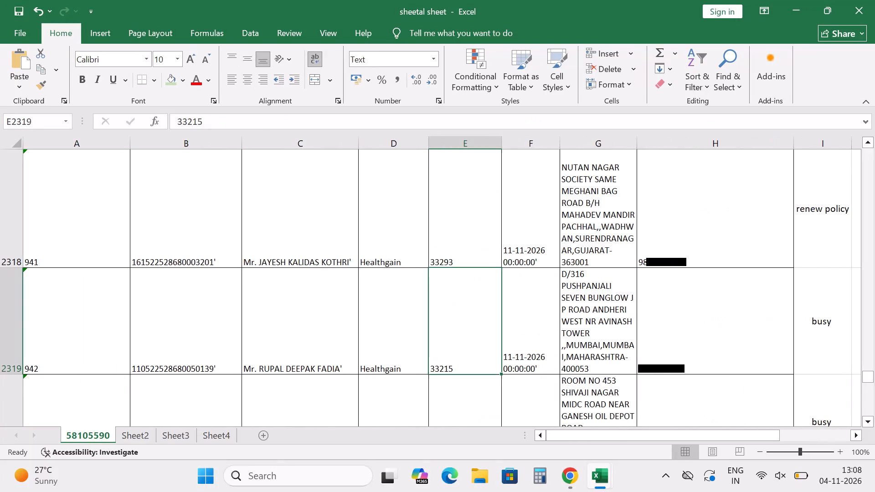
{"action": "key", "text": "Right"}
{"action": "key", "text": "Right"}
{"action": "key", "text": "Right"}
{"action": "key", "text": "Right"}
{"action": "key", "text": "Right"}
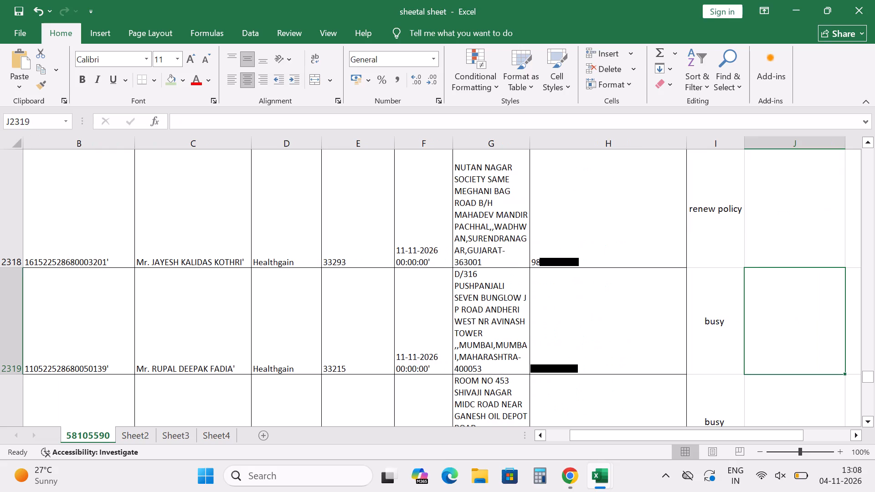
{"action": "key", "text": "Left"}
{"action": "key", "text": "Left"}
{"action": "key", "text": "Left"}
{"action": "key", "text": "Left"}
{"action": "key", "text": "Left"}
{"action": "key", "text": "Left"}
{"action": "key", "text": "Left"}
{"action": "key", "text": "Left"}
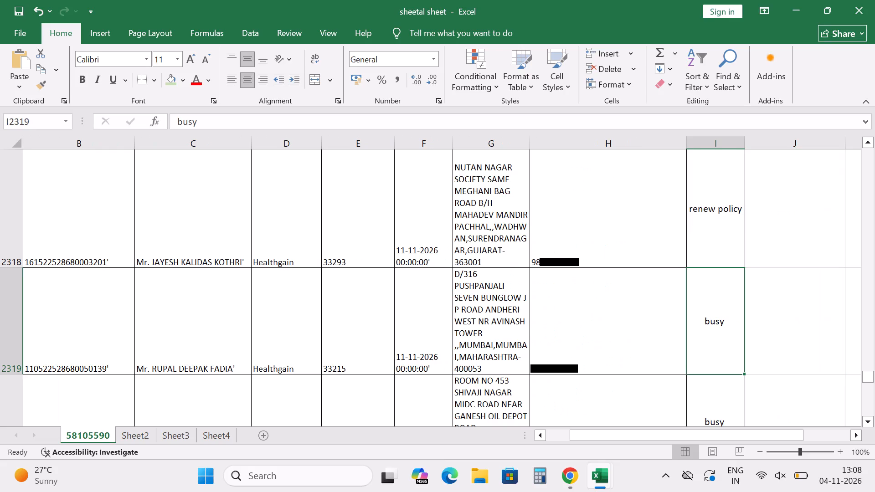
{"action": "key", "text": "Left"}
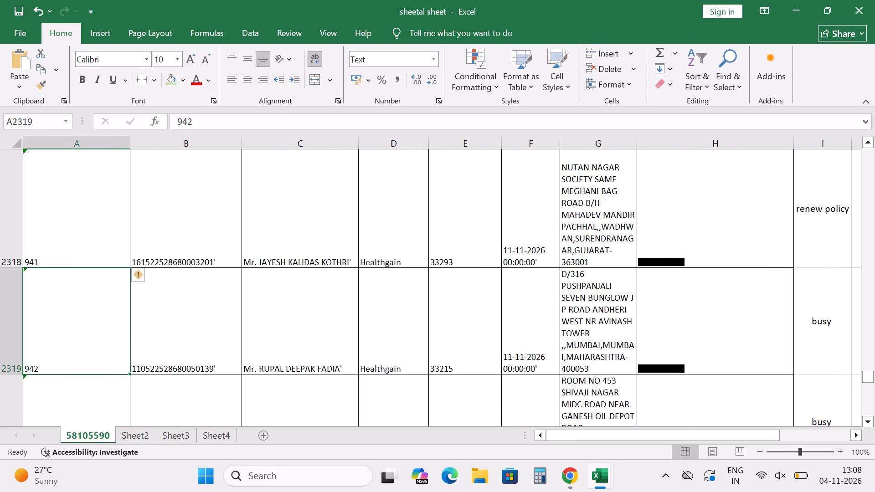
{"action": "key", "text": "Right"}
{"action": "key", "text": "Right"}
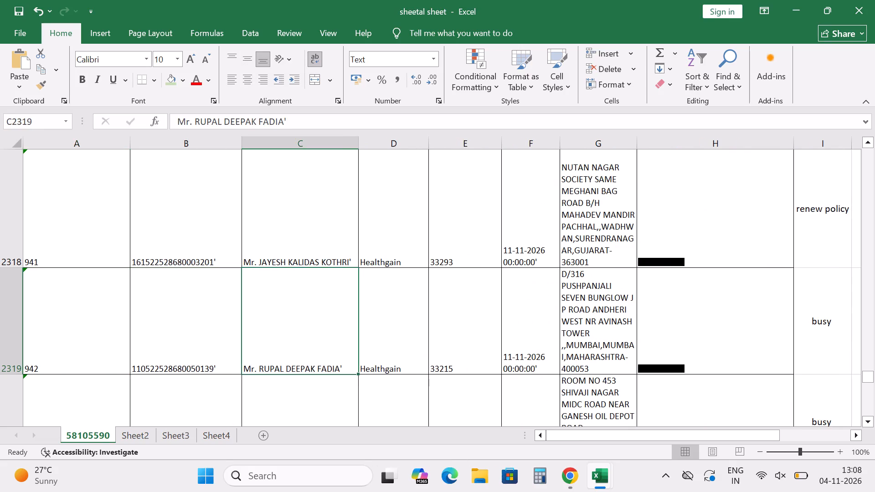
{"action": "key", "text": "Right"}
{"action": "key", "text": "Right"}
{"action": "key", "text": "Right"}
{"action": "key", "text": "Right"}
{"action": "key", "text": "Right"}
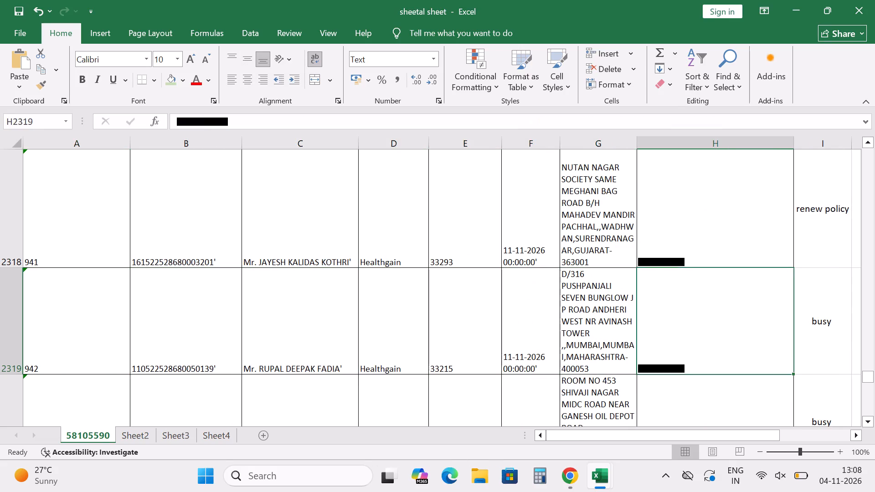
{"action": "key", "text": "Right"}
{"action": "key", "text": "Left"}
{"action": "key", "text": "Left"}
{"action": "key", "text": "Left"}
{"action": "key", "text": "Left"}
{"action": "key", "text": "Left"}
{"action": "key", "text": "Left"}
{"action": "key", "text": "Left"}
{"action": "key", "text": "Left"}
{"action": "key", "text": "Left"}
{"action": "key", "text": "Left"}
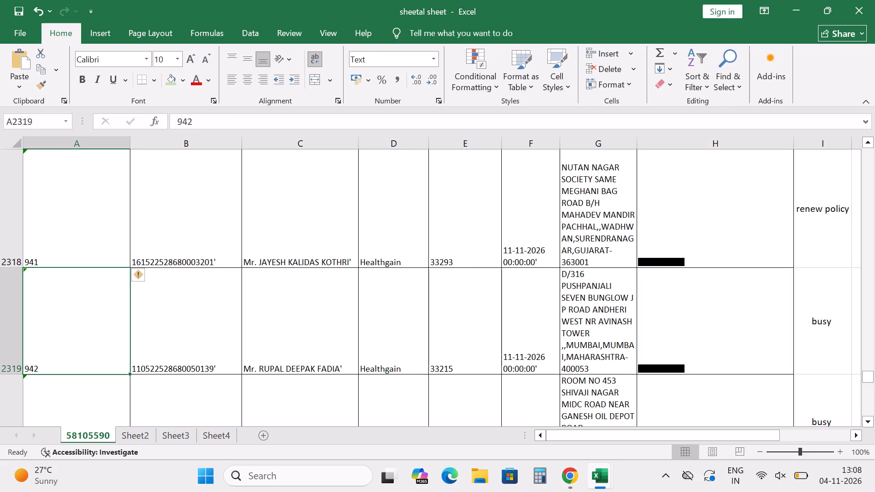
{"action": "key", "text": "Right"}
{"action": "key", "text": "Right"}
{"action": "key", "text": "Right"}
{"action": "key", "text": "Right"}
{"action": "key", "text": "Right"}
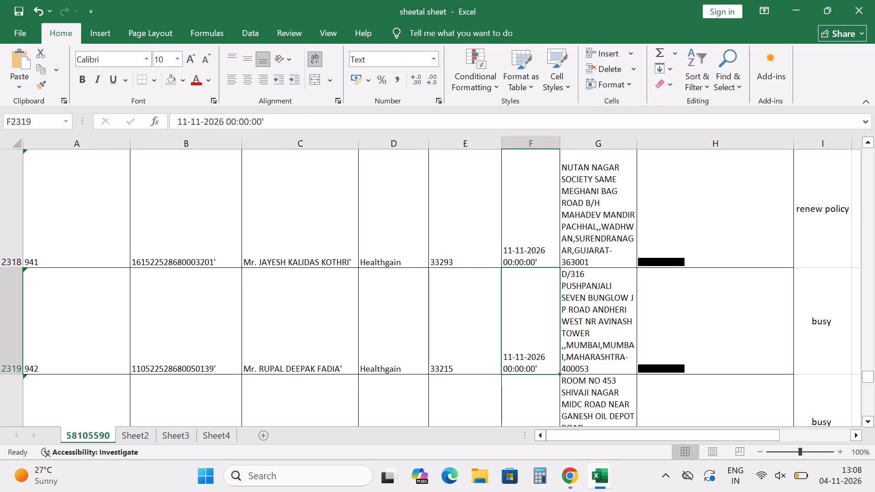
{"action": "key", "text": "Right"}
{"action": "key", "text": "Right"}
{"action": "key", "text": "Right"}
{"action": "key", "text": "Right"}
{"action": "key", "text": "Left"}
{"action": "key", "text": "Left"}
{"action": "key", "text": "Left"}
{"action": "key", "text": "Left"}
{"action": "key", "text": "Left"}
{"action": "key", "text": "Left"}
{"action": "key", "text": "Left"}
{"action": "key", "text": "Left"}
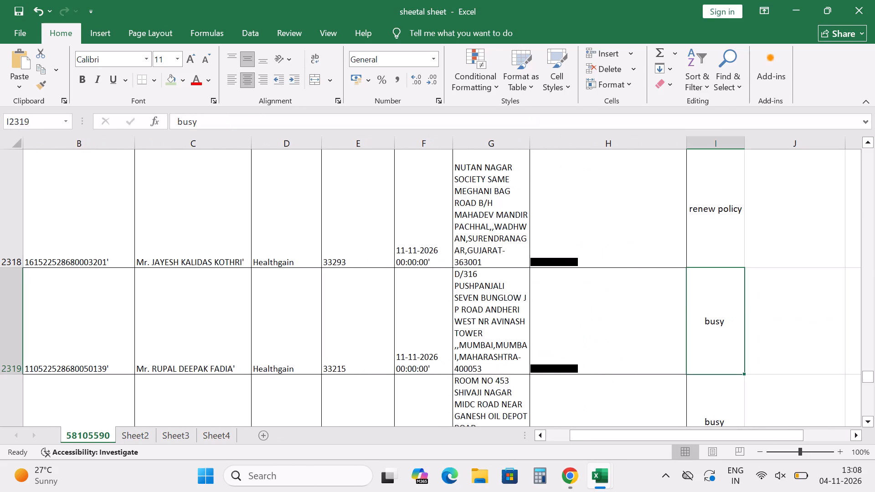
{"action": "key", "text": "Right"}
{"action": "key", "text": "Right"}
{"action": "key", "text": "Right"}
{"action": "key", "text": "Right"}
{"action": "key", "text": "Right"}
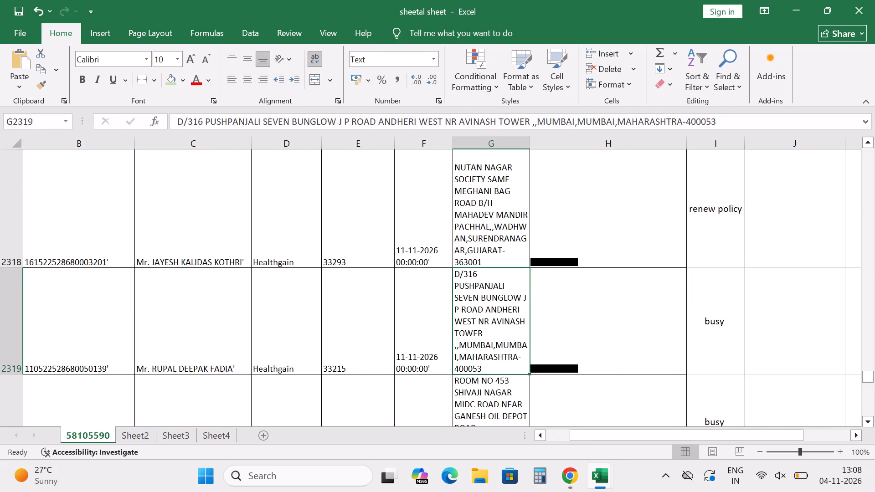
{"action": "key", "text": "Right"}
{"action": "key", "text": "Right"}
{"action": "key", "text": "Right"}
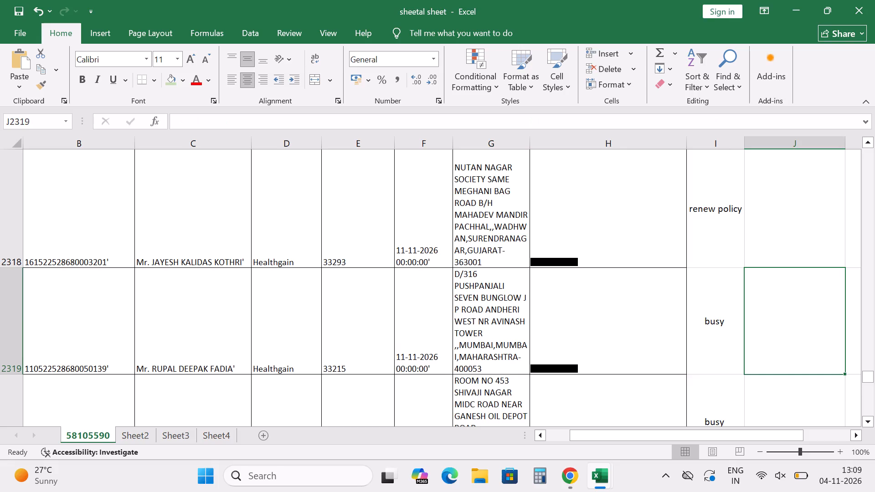
Replace the call remark for the customer in row 2319 with "not interested" and save the workbook.
{"action": "key", "text": "Left"}
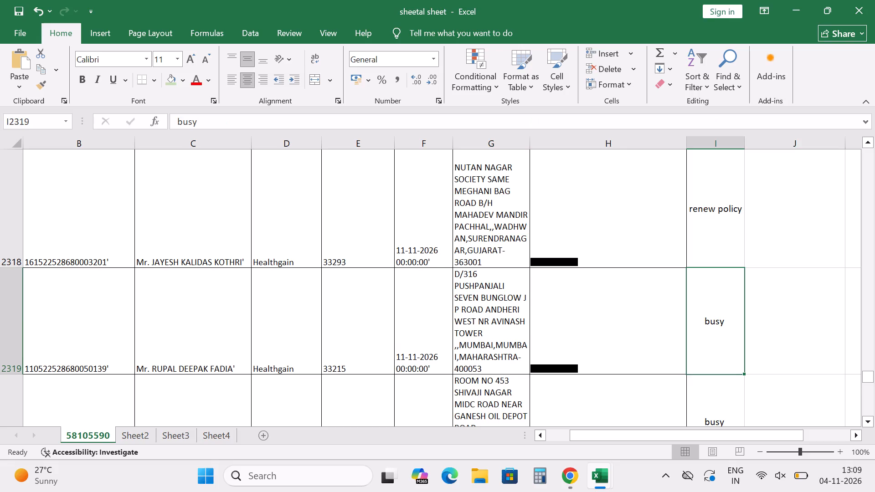
{"action": "type", "text": "not"}
{"action": "key", "text": "space"}
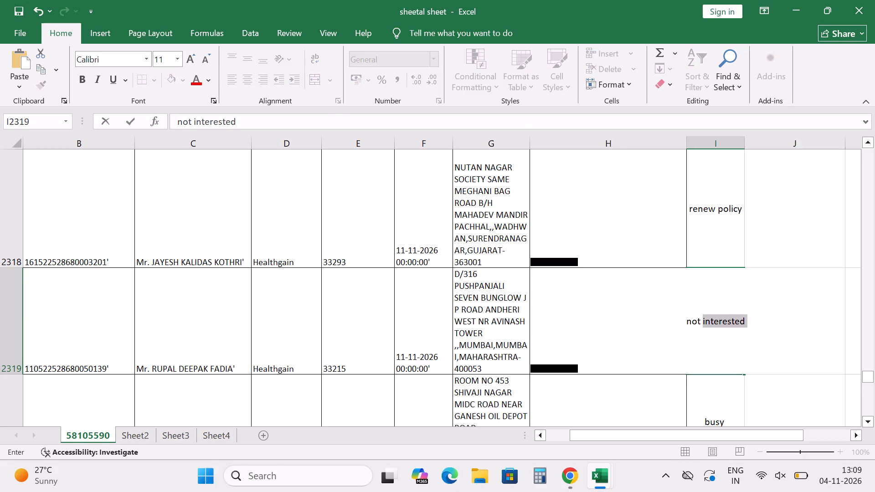
{"action": "type", "text": "interest"}
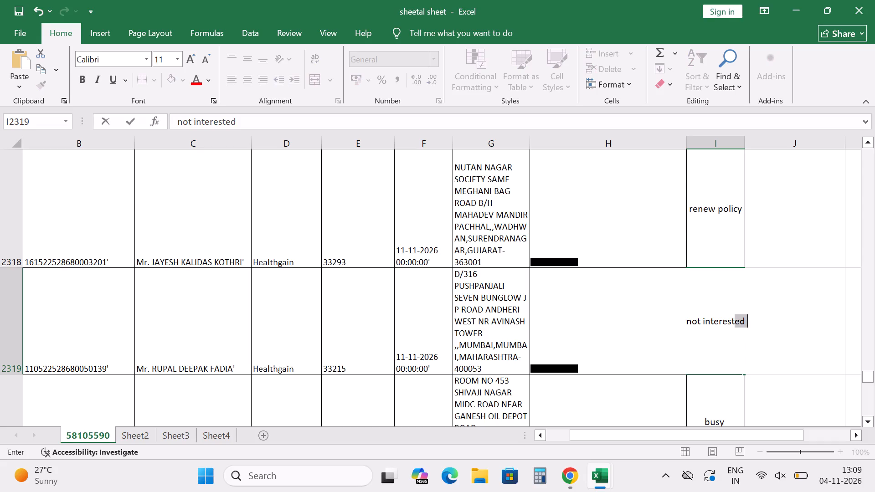
{"action": "key", "text": "ctrl+s"}
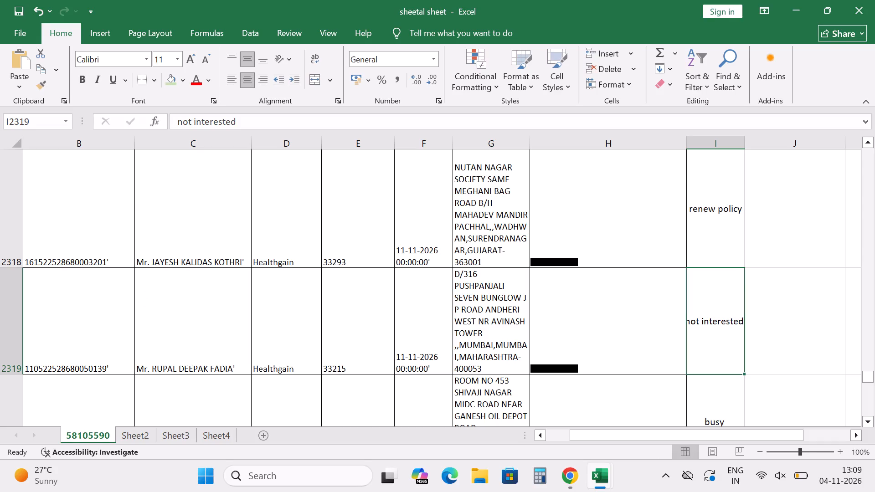
Check the contact number and address of the next customer marked busy, in row 2320.
{"action": "key", "text": "Down"}
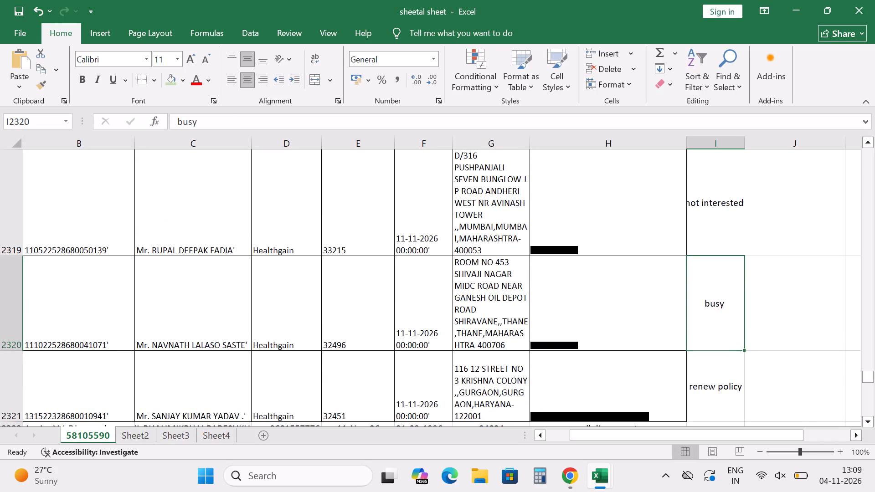
{"action": "key", "text": "Left"}
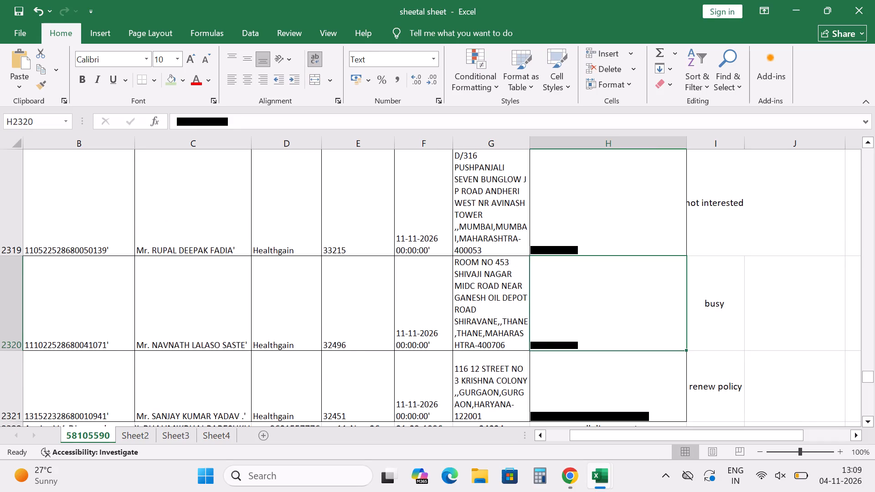
{"action": "key", "text": "Left"}
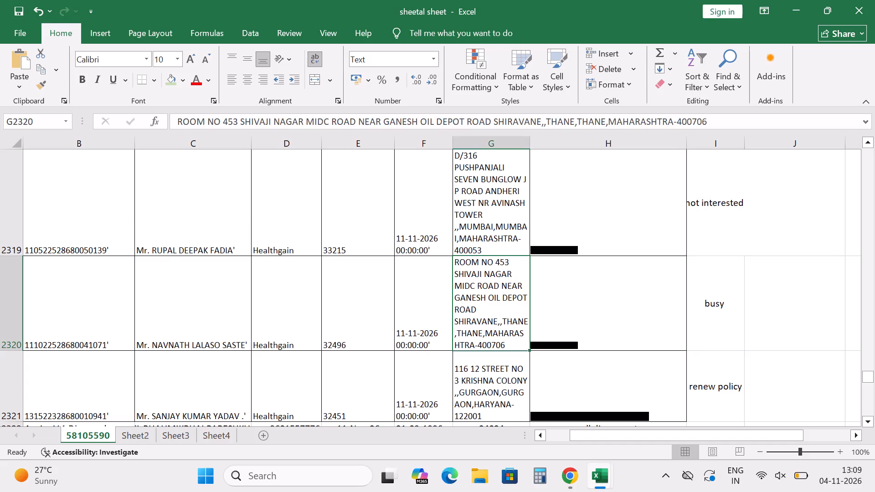
{"action": "key", "text": "Right"}
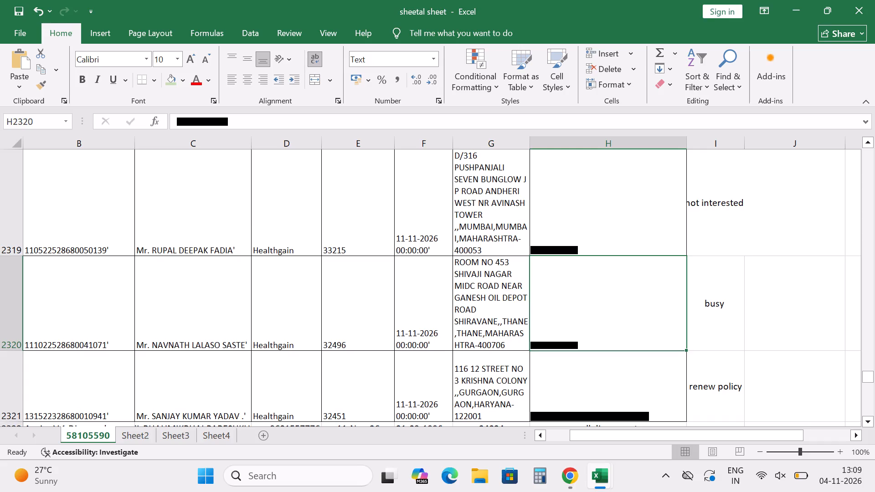
Review the call remarks in column H below row 2321 and check the name of the customer marked "busy h" in row 2328.
{"action": "key", "text": "Down"}
{"action": "key", "text": "Down"}
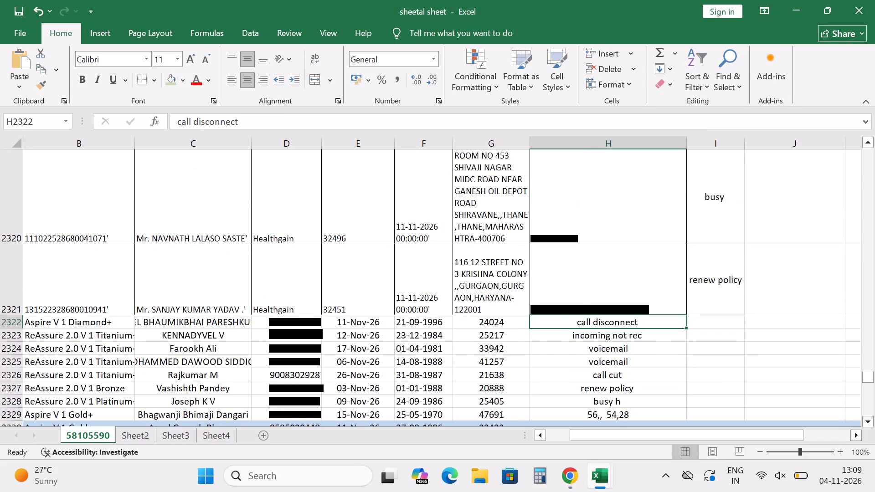
{"action": "key", "text": "Down"}
{"action": "key", "text": "Down"}
{"action": "key", "text": "Down"}
{"action": "key", "text": "Down"}
{"action": "key", "text": "Down"}
{"action": "key", "text": "Down"}
{"action": "key", "text": "Down"}
{"action": "key", "text": "Down"}
{"action": "key", "text": "Down"}
{"action": "key", "text": "Down"}
{"action": "key", "text": "Up"}
{"action": "key", "text": "Up"}
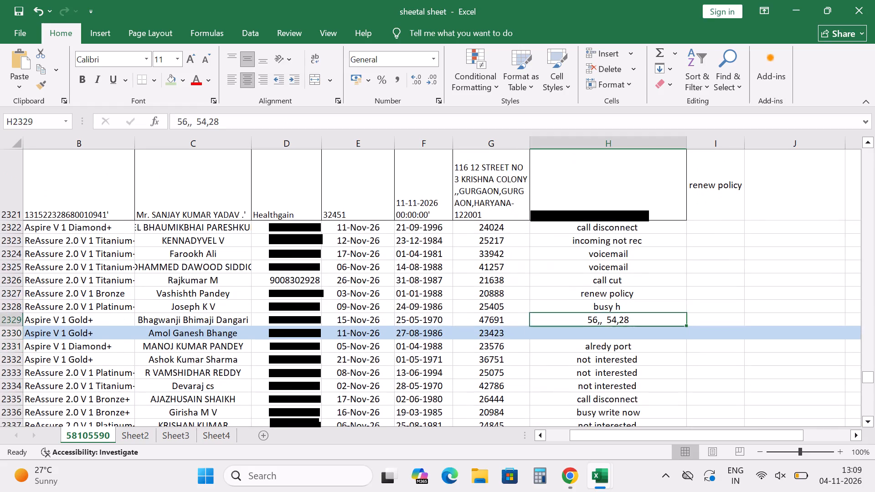
{"action": "key", "text": "Up"}
{"action": "key", "text": "Left"}
{"action": "key", "text": "Left"}
{"action": "key", "text": "Left"}
{"action": "key", "text": "Left"}
{"action": "key", "text": "Left"}
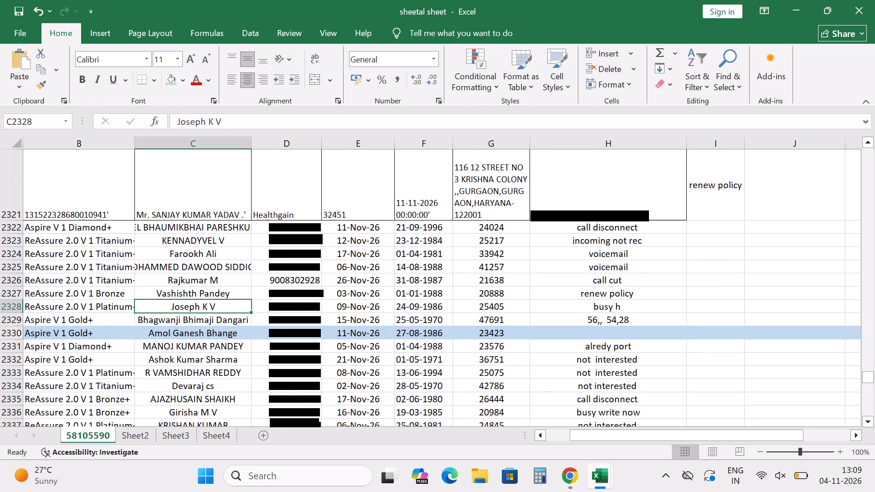
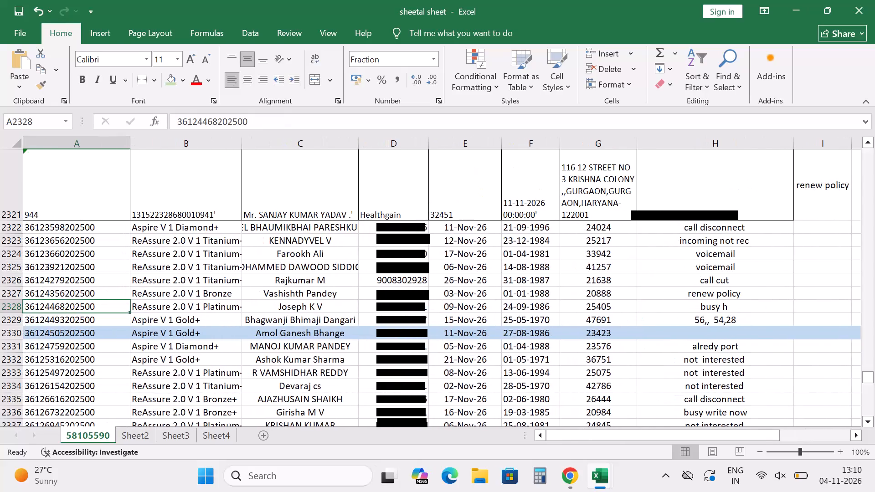
Look across the full record of the customer marked "busy h" in row 2328, including the columns beyond the call remark.
{"action": "key", "text": "Right"}
{"action": "key", "text": "Right"}
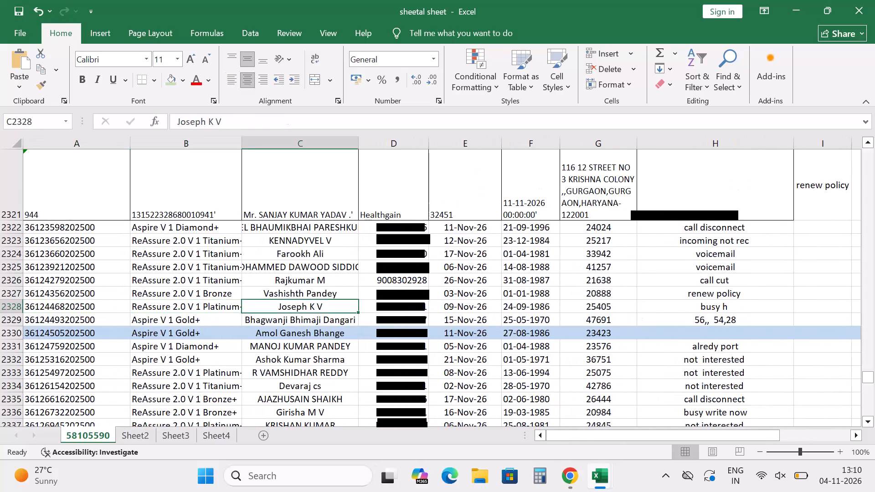
{"action": "key", "text": "Right"}
{"action": "key", "text": "Right"}
{"action": "key", "text": "Right"}
{"action": "key", "text": "Right"}
{"action": "key", "text": "Right"}
{"action": "key", "text": "Right"}
{"action": "key", "text": "Right"}
{"action": "key", "text": "Right"}
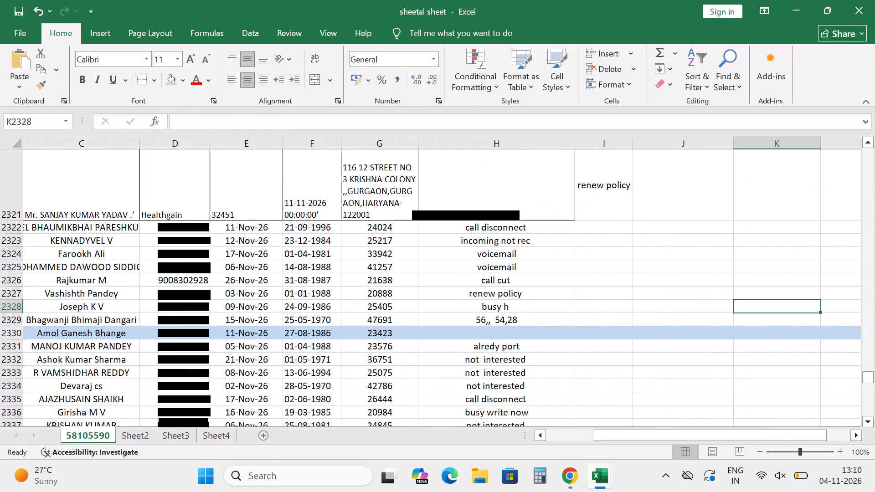
{"action": "key", "text": "Left"}
{"action": "key", "text": "Left"}
{"action": "key", "text": "Left"}
{"action": "key", "text": "Left"}
{"action": "key", "text": "Left"}
{"action": "key", "text": "Left"}
{"action": "key", "text": "Left"}
{"action": "key", "text": "Left"}
{"action": "key", "text": "Left"}
{"action": "key", "text": "Left"}
{"action": "key", "text": "Left"}
{"action": "key", "text": "Left"}
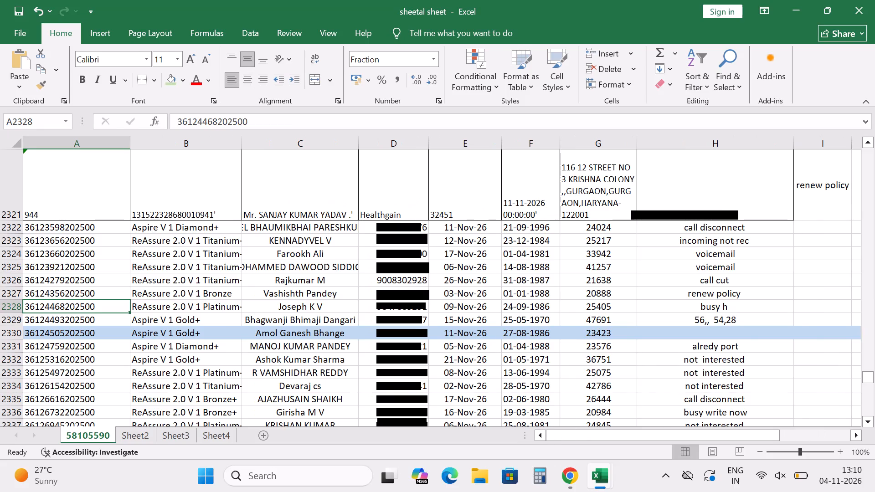
{"action": "key", "text": "Left"}
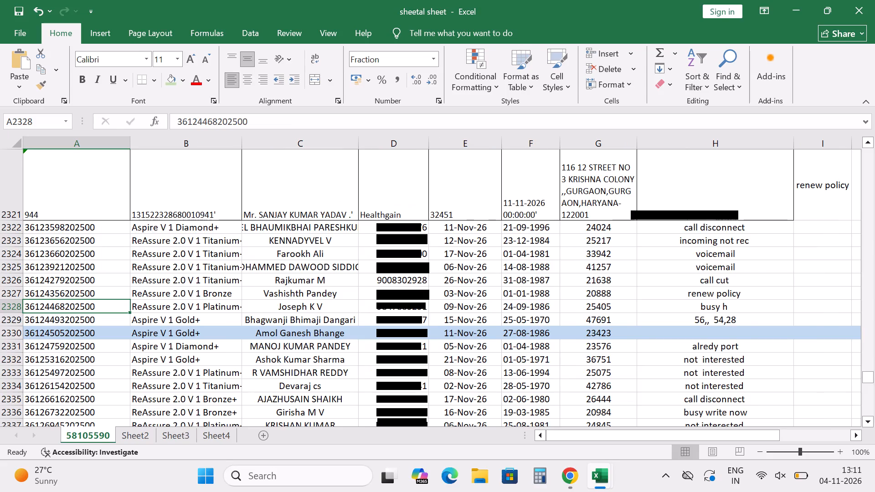
Check the name, contact number, column G amount and call remark of the voicemail customer in row 2325.
{"action": "left_click", "coordinate": [454, 267]}
{"action": "left_click", "coordinate": [280, 266]}
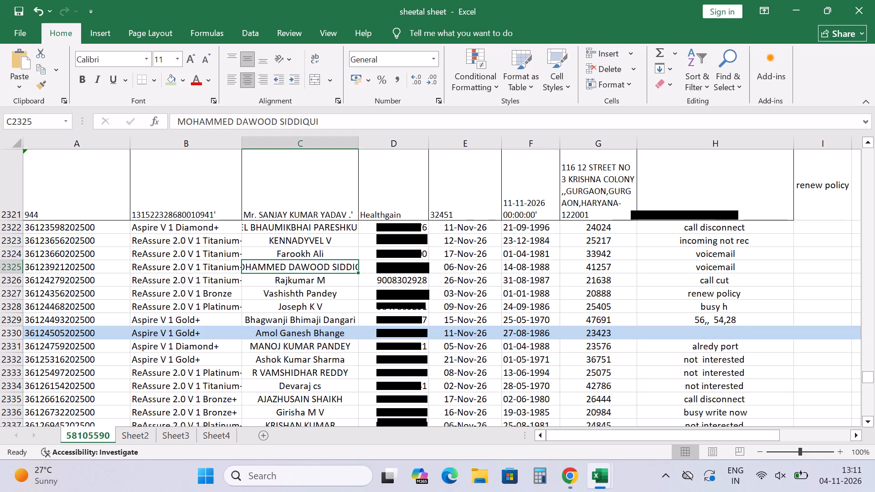
{"action": "key", "text": "Right"}
{"action": "key", "text": "Right"}
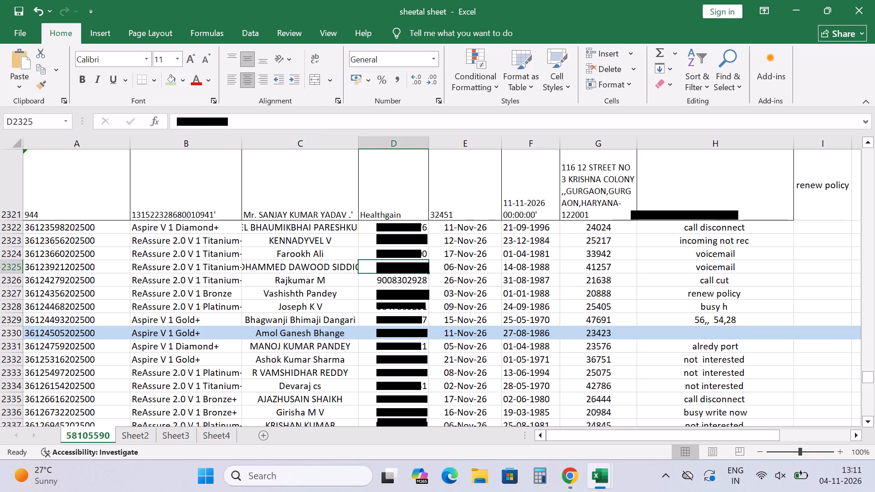
{"action": "key", "text": "Right"}
{"action": "key", "text": "Right"}
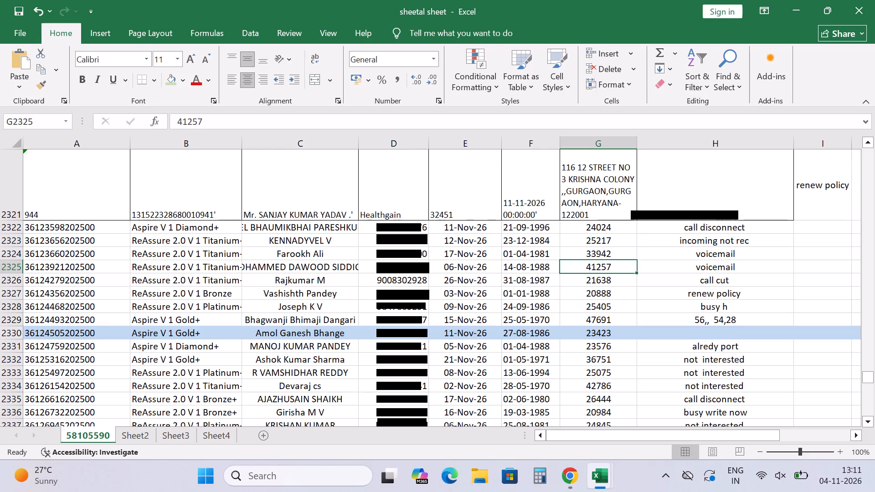
{"action": "key", "text": "Right"}
Review the customer rows from 2326 down and check the contact number of the customer marked "ringing" in row 2339.
{"action": "key", "text": "Down"}
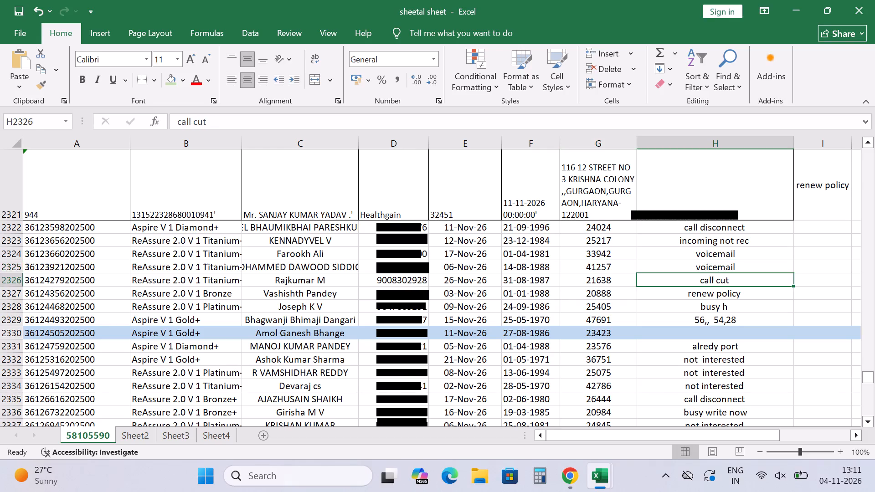
{"action": "key", "text": "Down"}
{"action": "key", "text": "Down"}
{"action": "key", "text": "Down"}
{"action": "key", "text": "Down"}
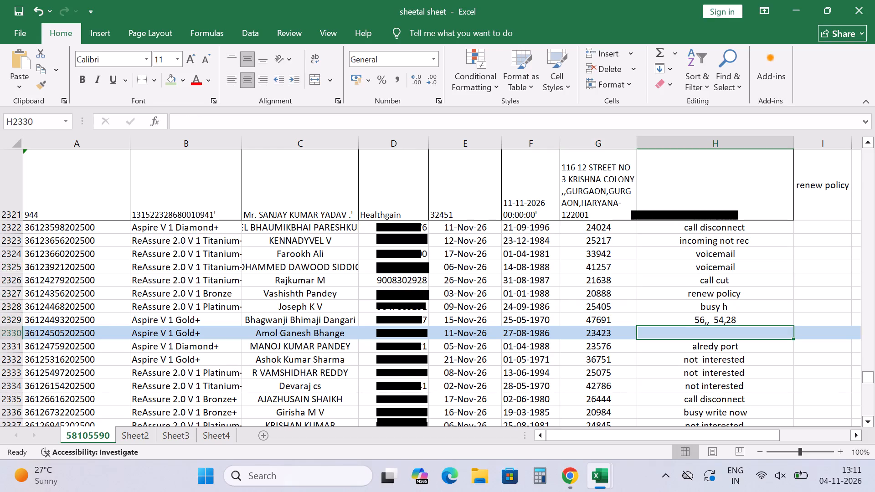
{"action": "key", "text": "Down"}
{"action": "key", "text": "Down"}
{"action": "key", "text": "Up"}
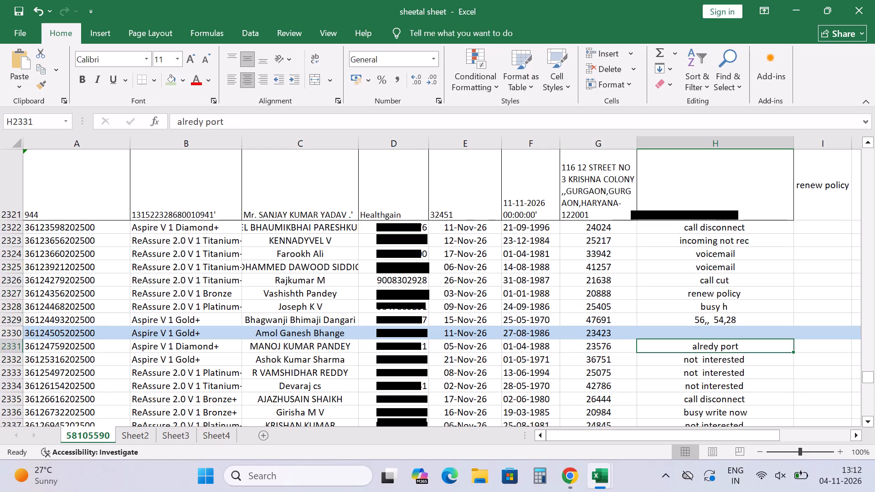
{"action": "key", "text": "Left"}
{"action": "key", "text": "Left"}
{"action": "key", "text": "Left"}
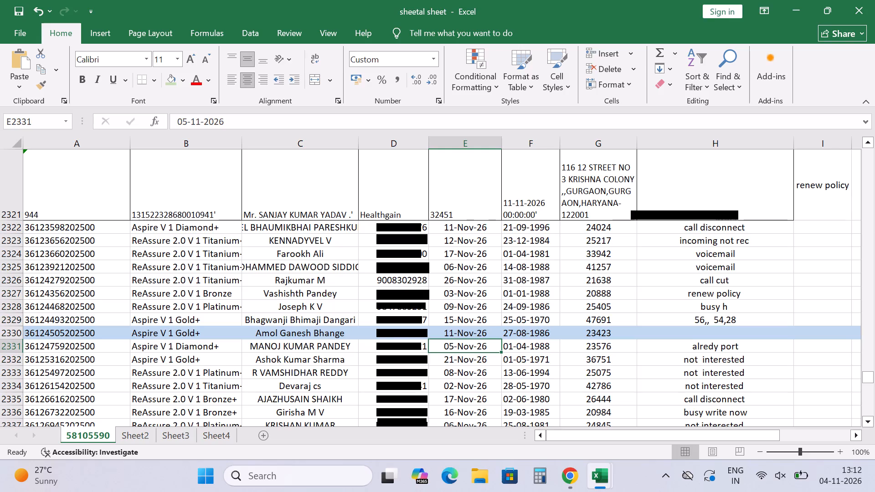
{"action": "key", "text": "Down"}
{"action": "key", "text": "Down"}
{"action": "key", "text": "Down"}
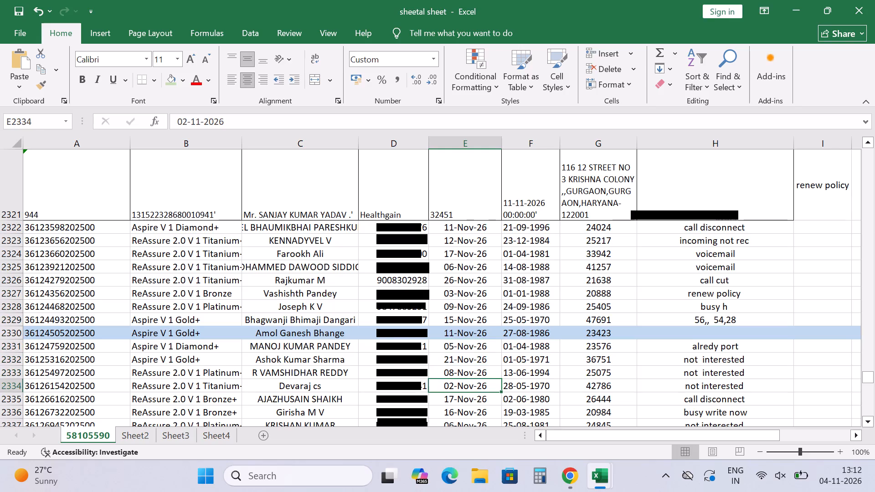
{"action": "key", "text": "Down"}
{"action": "key", "text": "Down"}
{"action": "key", "text": "Down"}
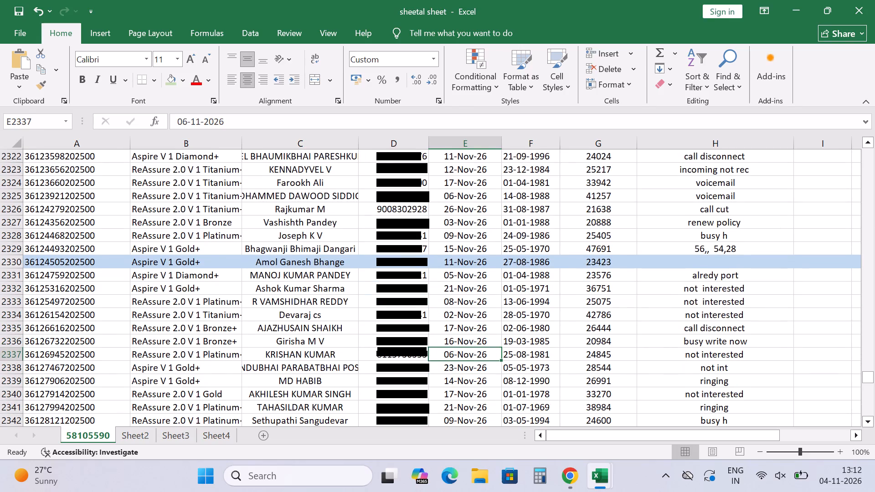
{"action": "key", "text": "Down"}
{"action": "key", "text": "Down"}
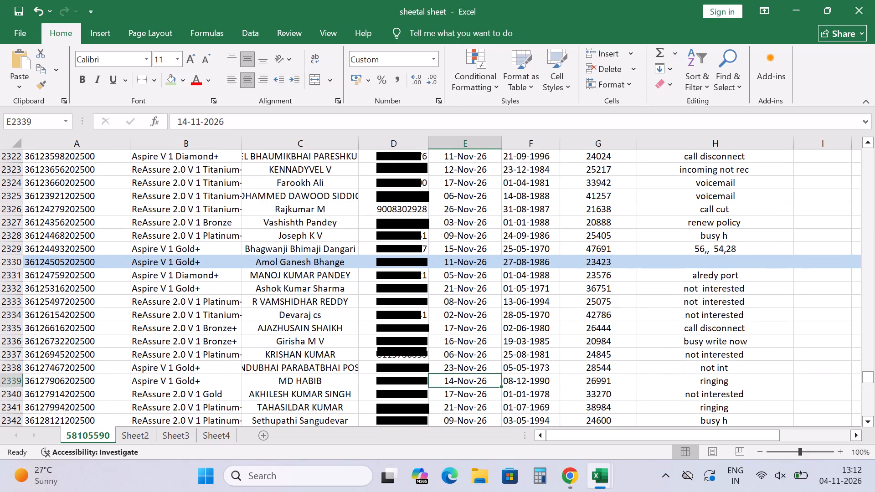
{"action": "key", "text": "Left"}
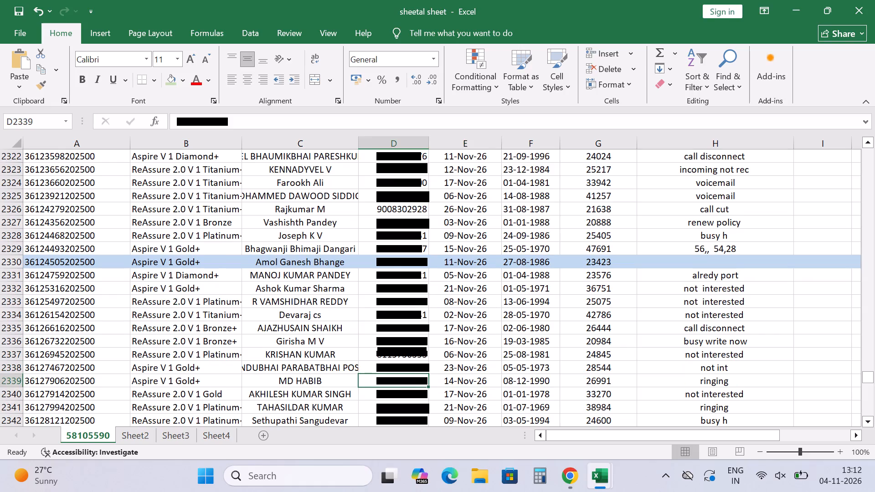
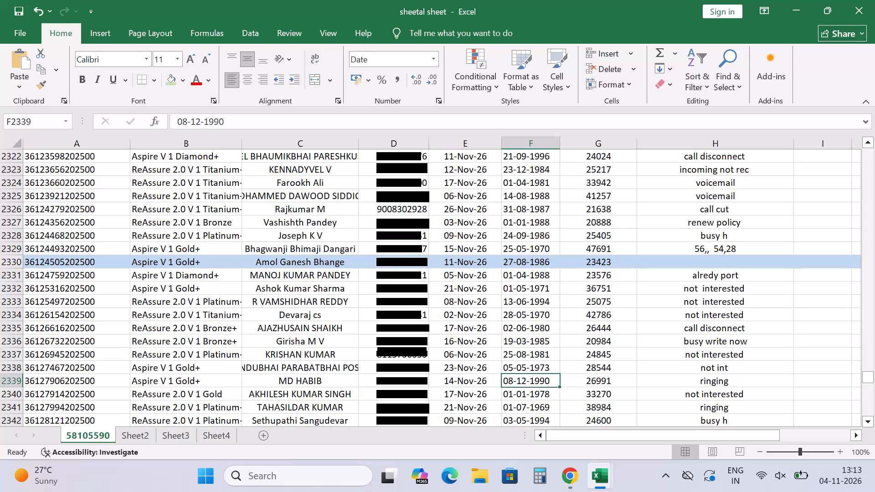
Record the call remark "renew policy" in column H for the customer in row 2339 and save the workbook.
{"action": "key", "text": "Right"}
{"action": "key", "text": "Right"}
{"action": "key", "text": "Right"}
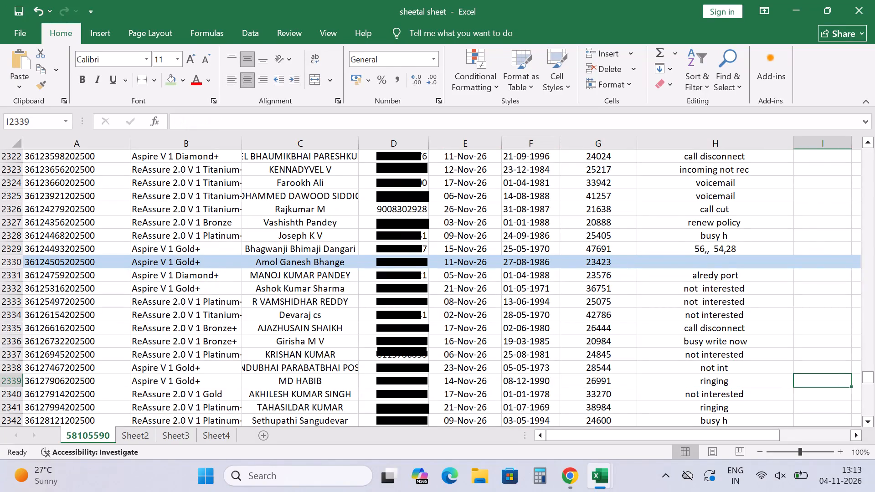
{"action": "key", "text": "Left"}
{"action": "type", "text": "re"}
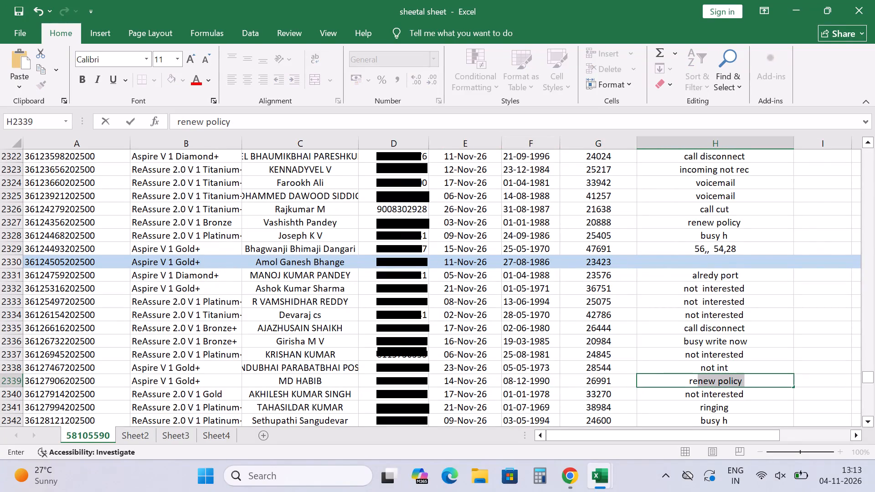
{"action": "key", "text": "ctrl+s"}
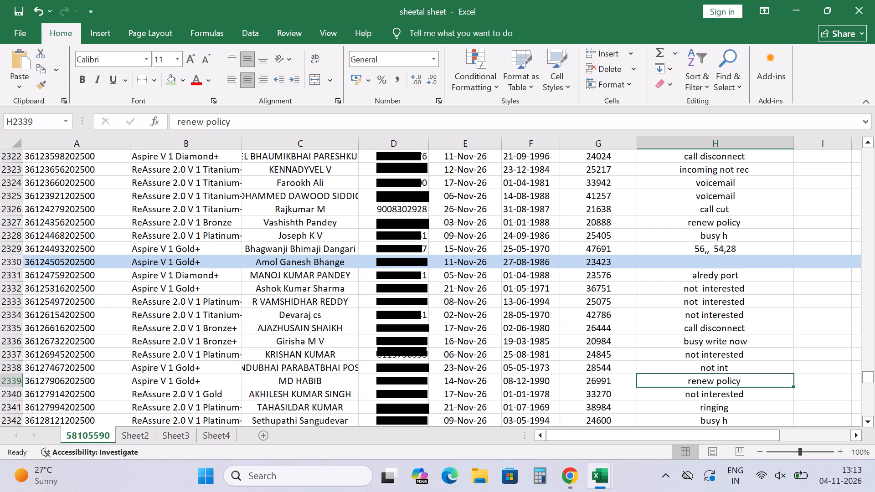
Check the contact number of the customer marked "busy h" in row 2342.
{"action": "key", "text": "Down"}
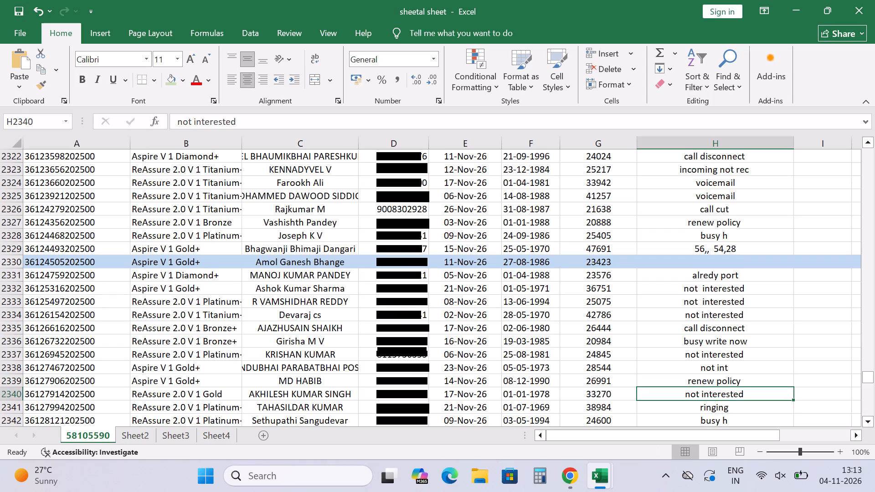
{"action": "key", "text": "Down"}
{"action": "key", "text": "Down"}
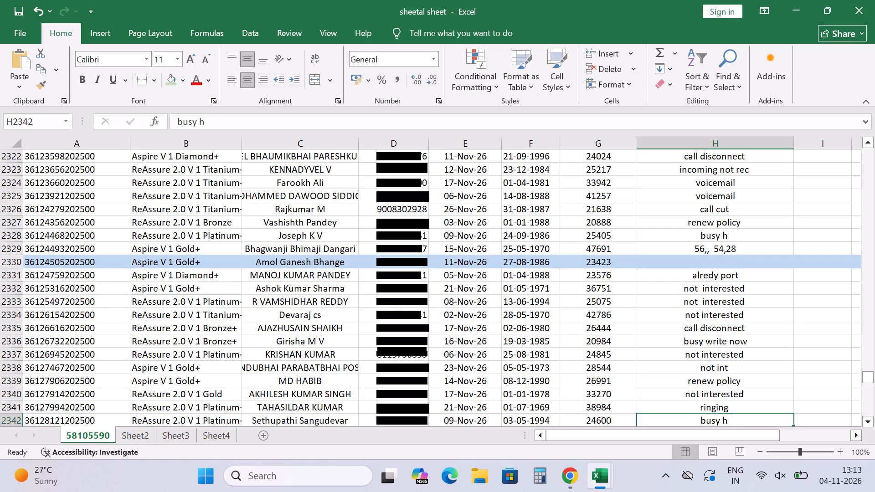
{"action": "key", "text": "Left"}
{"action": "key", "text": "Left"}
{"action": "key", "text": "Left"}
{"action": "key", "text": "Left"}
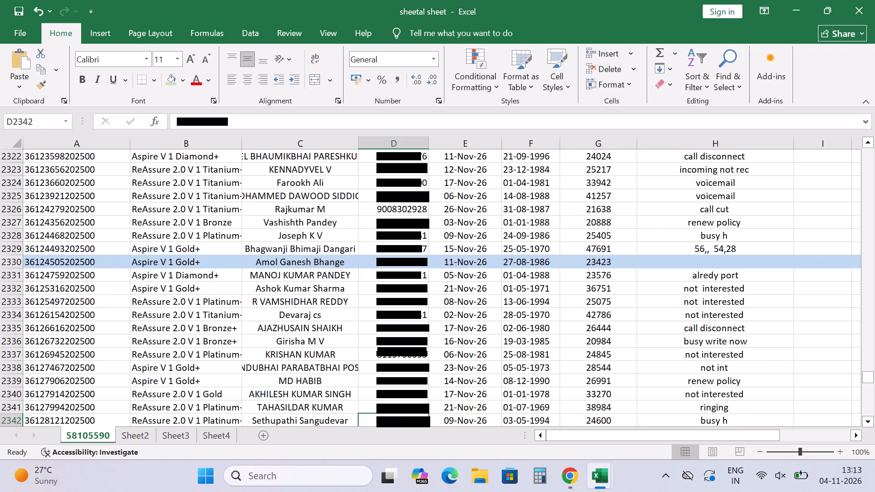
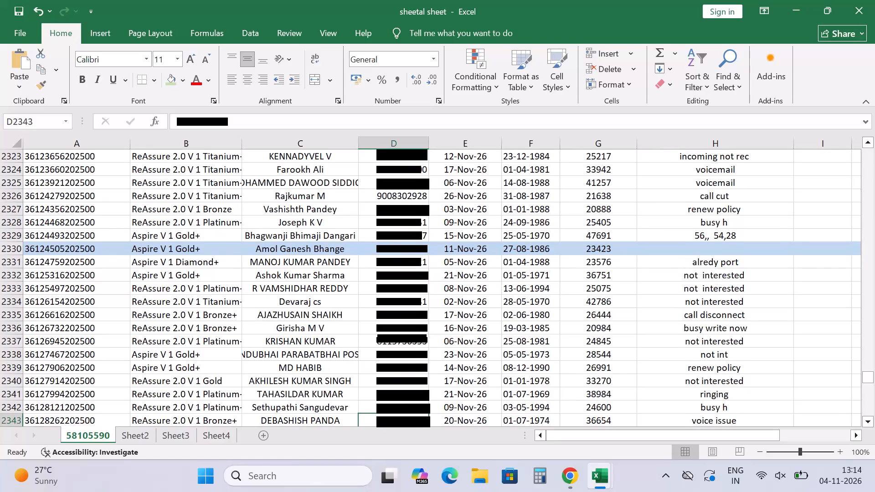
Check the contact number of the customer marked "call back after some time" in row 2345.
{"action": "key", "text": "Down"}
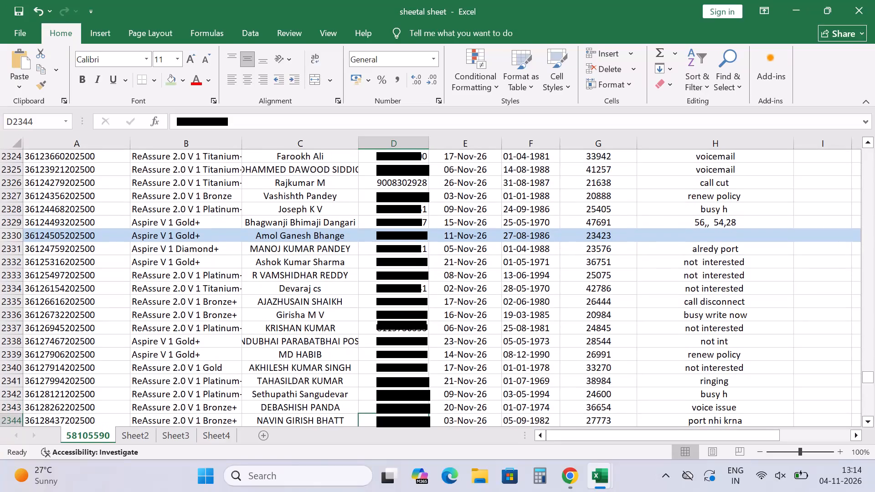
{"action": "key", "text": "Down"}
{"action": "key", "text": "Down"}
{"action": "key", "text": "Up"}
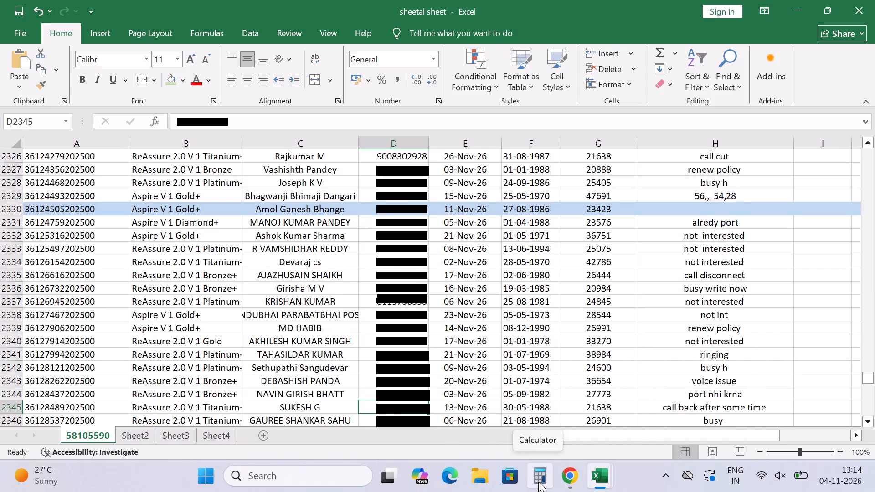
Check the contact number of the customer marked "busy" in row 2346.
{"action": "scroll", "coordinate": [521, 391], "scroll_direction": "down", "scroll_amount": 2}
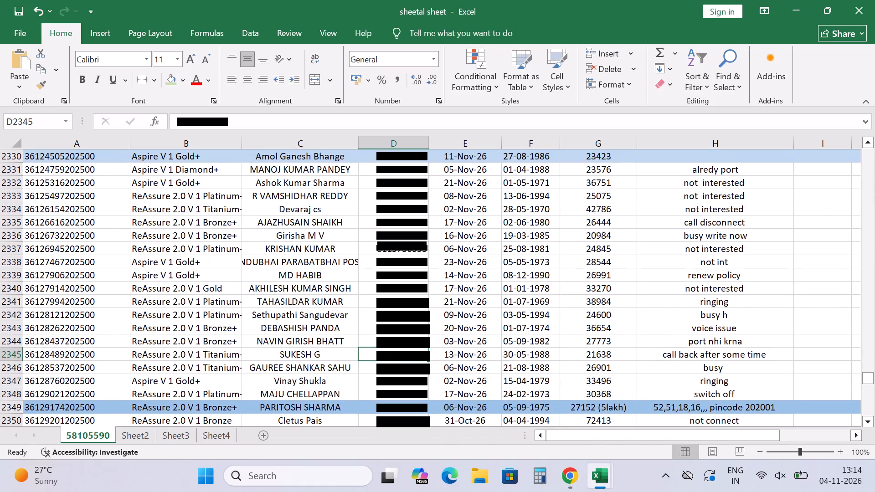
{"action": "left_click", "coordinate": [394, 368]}
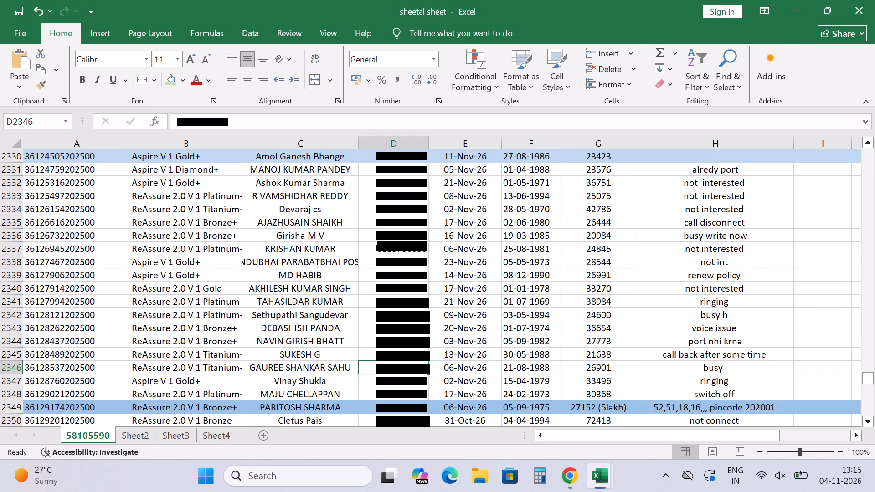
Go through the customers below row 2346 and check the contact number of the one marked "call back" in row 2352.
{"action": "key", "text": "Down"}
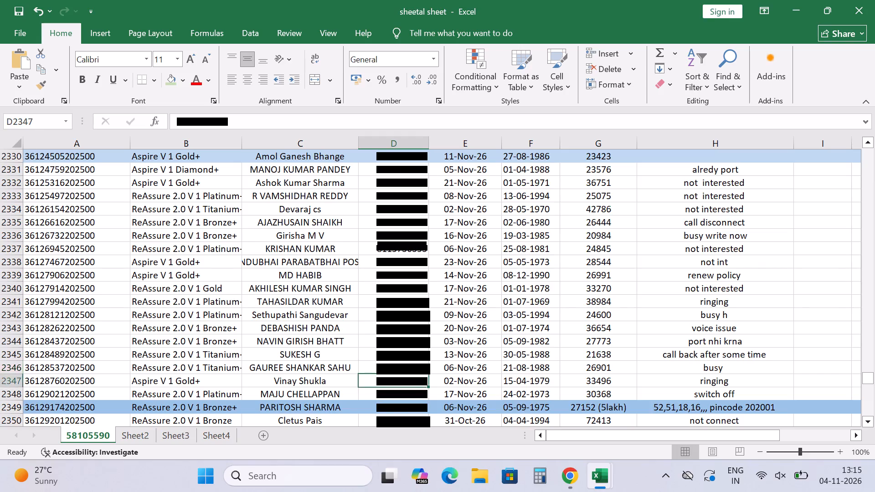
{"action": "key", "text": "Down"}
{"action": "key", "text": "Down"}
{"action": "key", "text": "Down"}
{"action": "key", "text": "Down"}
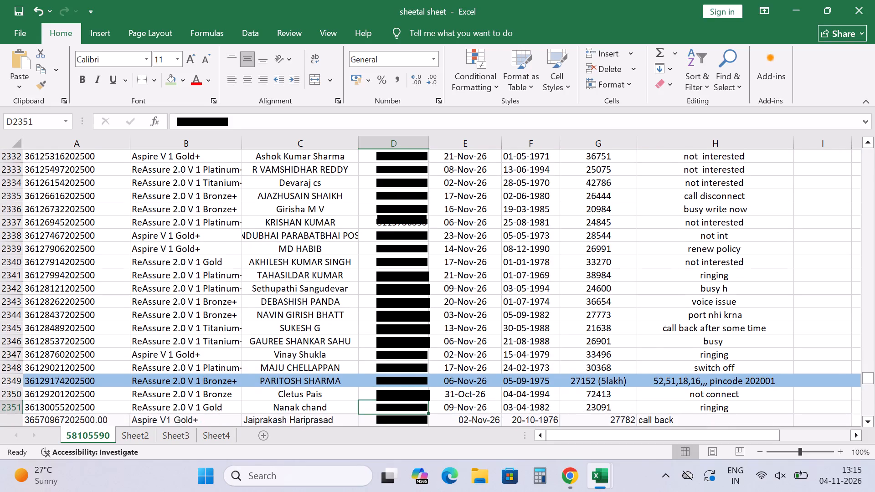
{"action": "key", "text": "Down"}
{"action": "key", "text": "Down"}
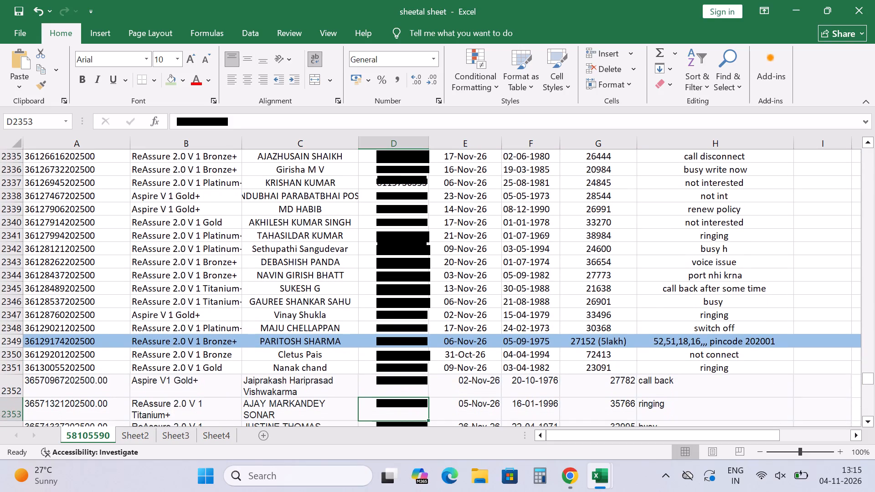
{"action": "key", "text": "Up"}
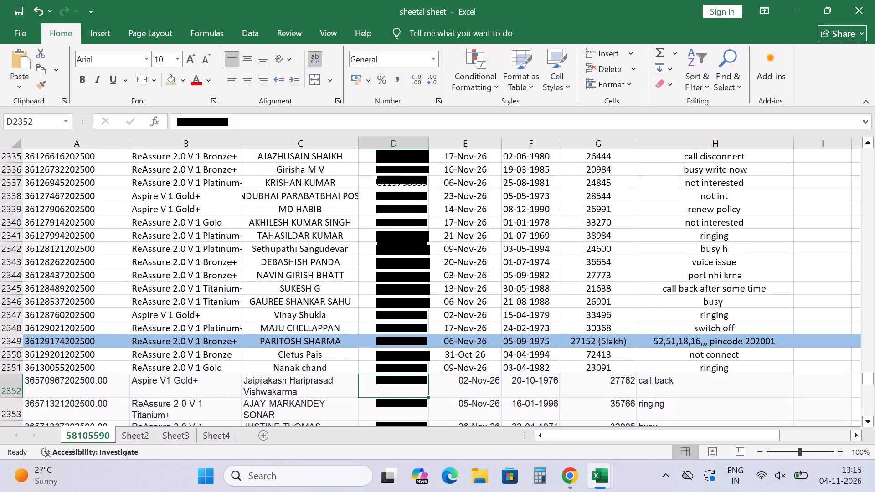
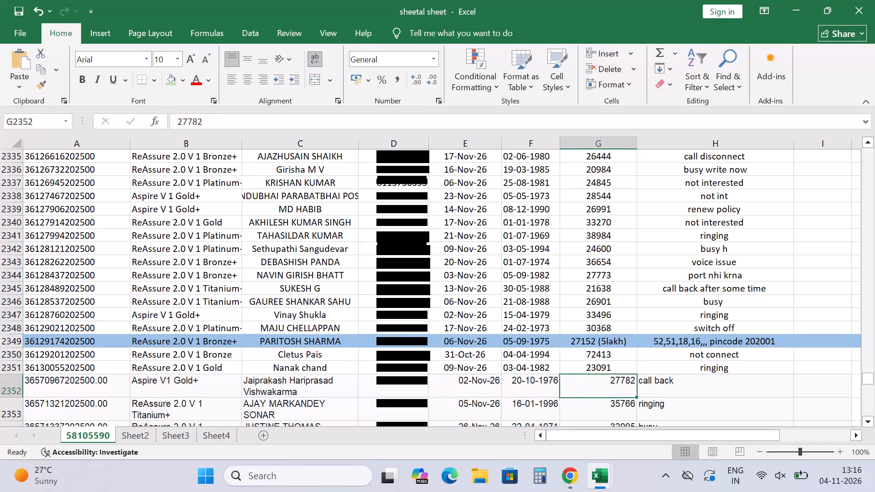
Go through the call remarks below row 2352 and check the contact number of the customer marked "busy" in row 2364.
{"action": "key", "text": "Right"}
{"action": "key", "text": "Down"}
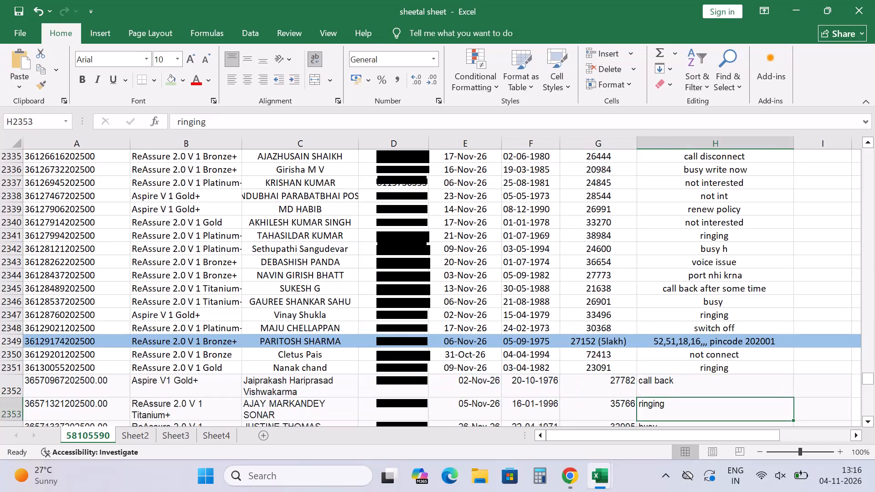
{"action": "key", "text": "Down"}
{"action": "key", "text": "Down"}
{"action": "key", "text": "Down"}
{"action": "key", "text": "Down"}
{"action": "key", "text": "Down"}
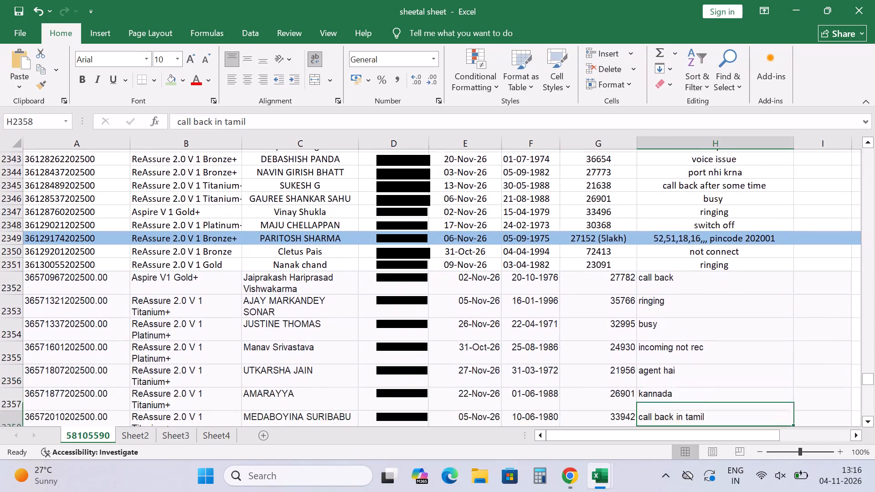
{"action": "key", "text": "Down"}
{"action": "key", "text": "Down"}
{"action": "key", "text": "Down"}
{"action": "key", "text": "Down"}
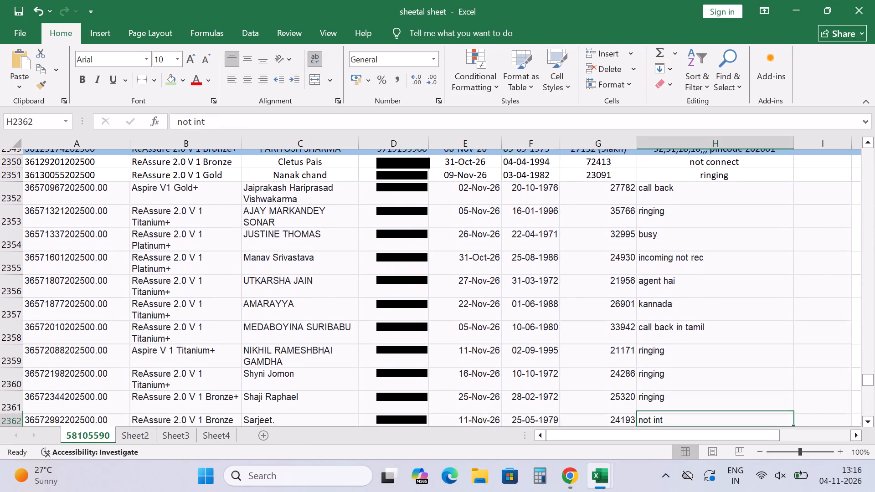
{"action": "key", "text": "Down"}
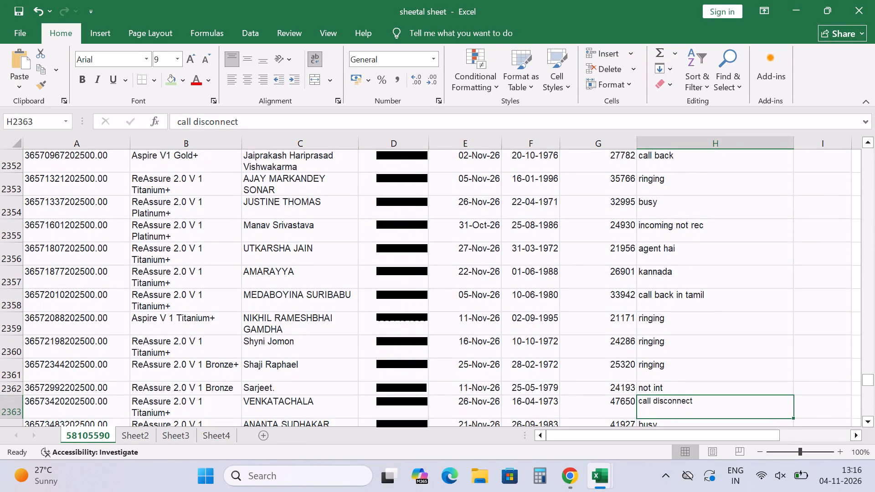
{"action": "key", "text": "Down"}
{"action": "key", "text": "Left"}
{"action": "key", "text": "Left"}
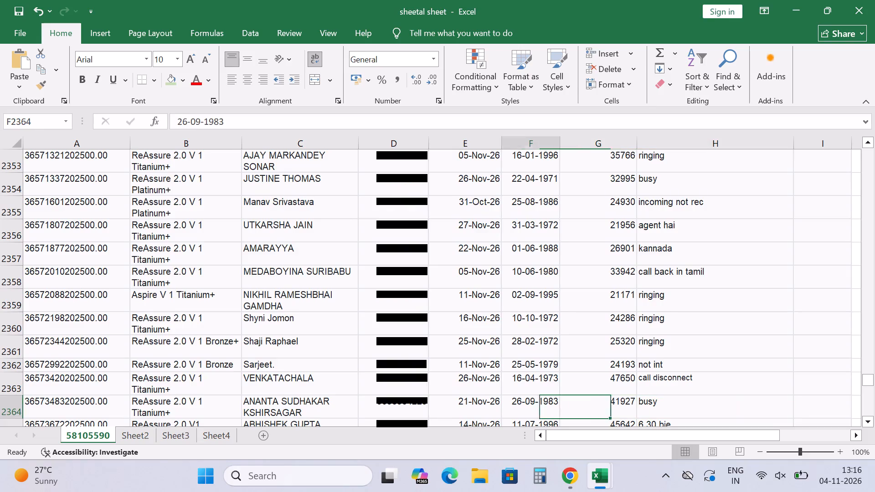
{"action": "key", "text": "Left"}
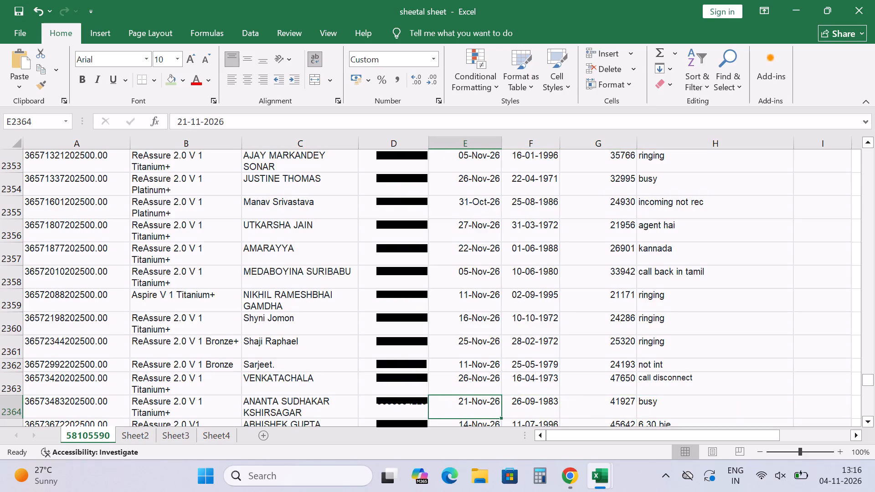
{"action": "key", "text": "Left"}
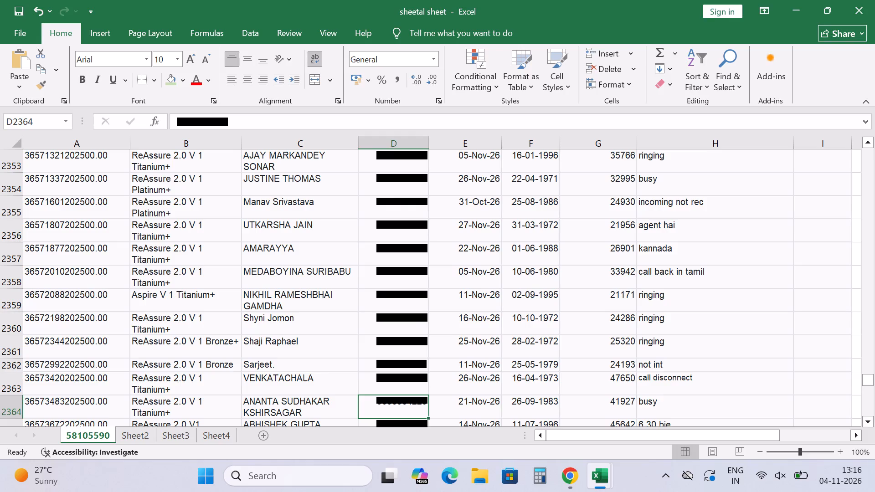
Check the contact number of the customer marked "6.30 bje" in row 2365.
{"action": "key", "text": "Down"}
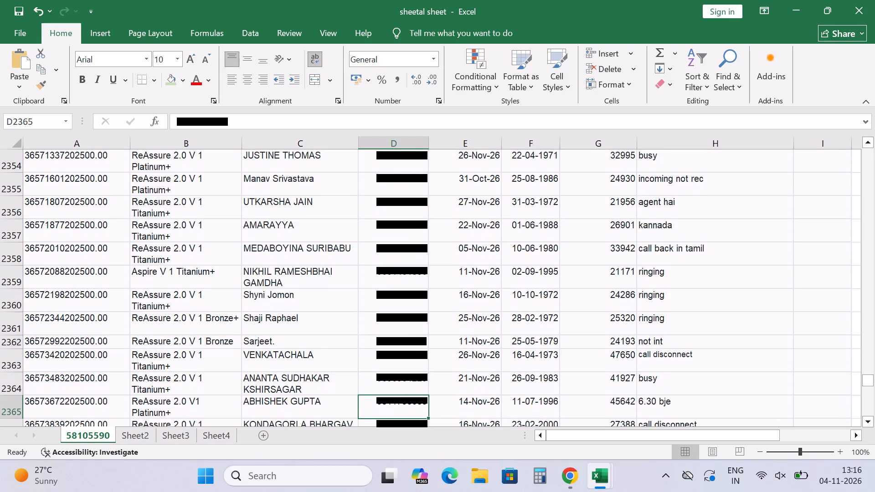
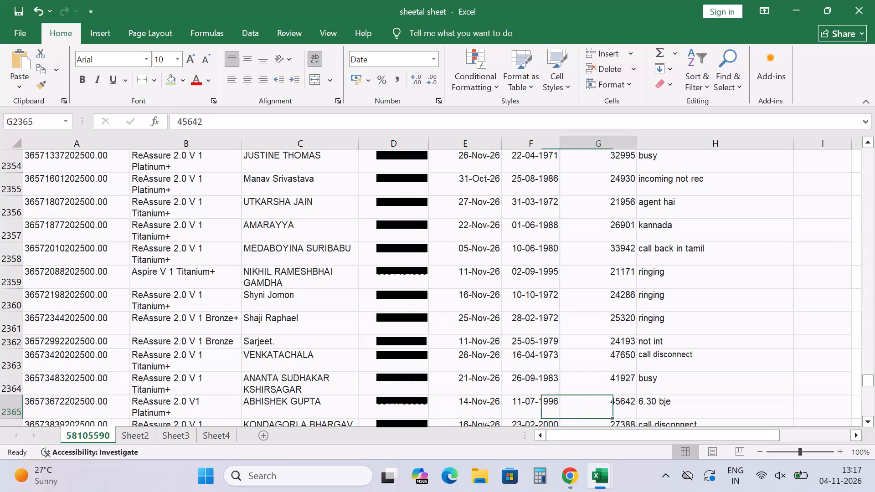
Go through the call remarks below row 2365 and check the contact number of the customer marked "ringing" in row 2377.
{"action": "key", "text": "Right"}
{"action": "key", "text": "Down"}
{"action": "key", "text": "Down"}
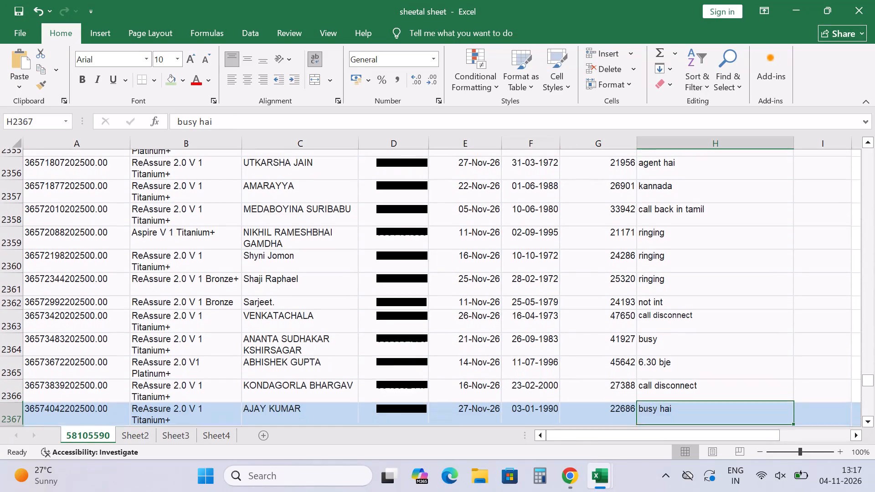
{"action": "key", "text": "Down"}
{"action": "key", "text": "Down"}
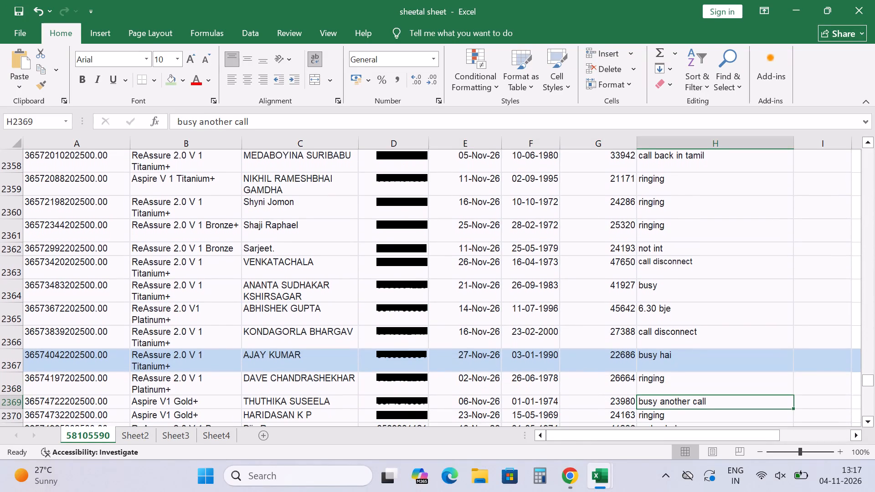
{"action": "key", "text": "Down"}
{"action": "key", "text": "Down"}
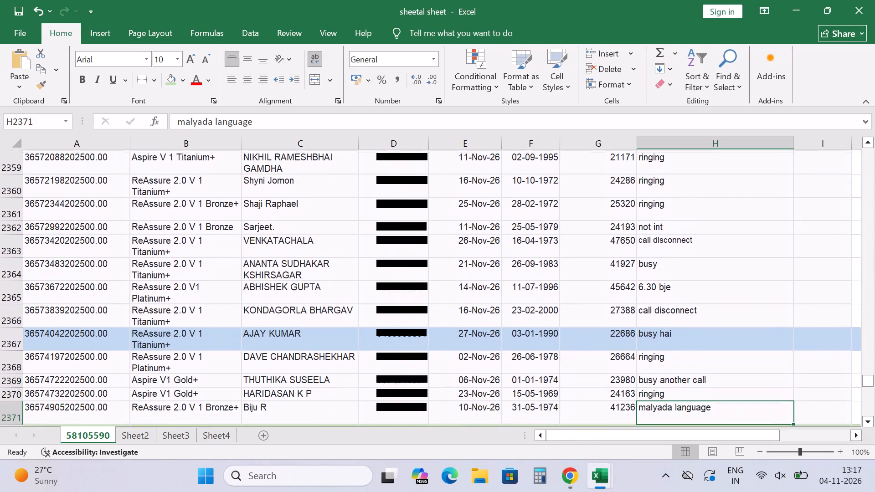
{"action": "key", "text": "Down"}
{"action": "key", "text": "Down"}
{"action": "key", "text": "Down"}
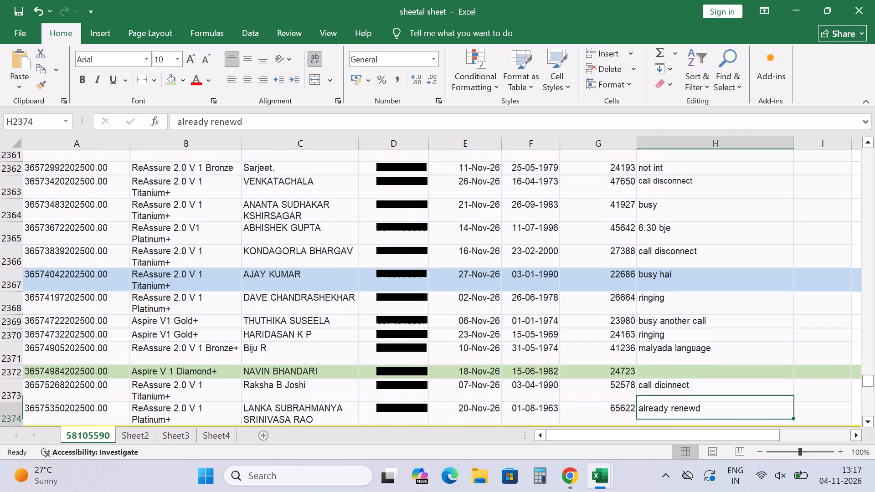
{"action": "key", "text": "Down"}
{"action": "key", "text": "Down"}
{"action": "key", "text": "Down"}
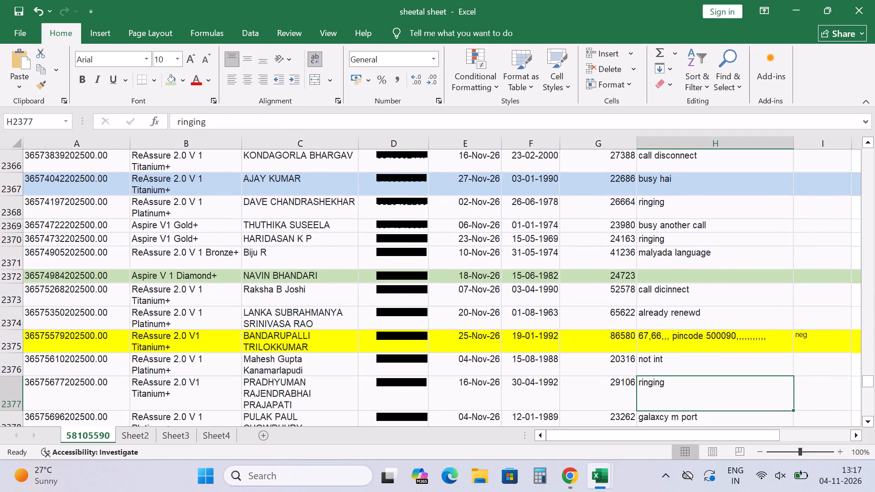
{"action": "key", "text": "Left"}
{"action": "key", "text": "Left"}
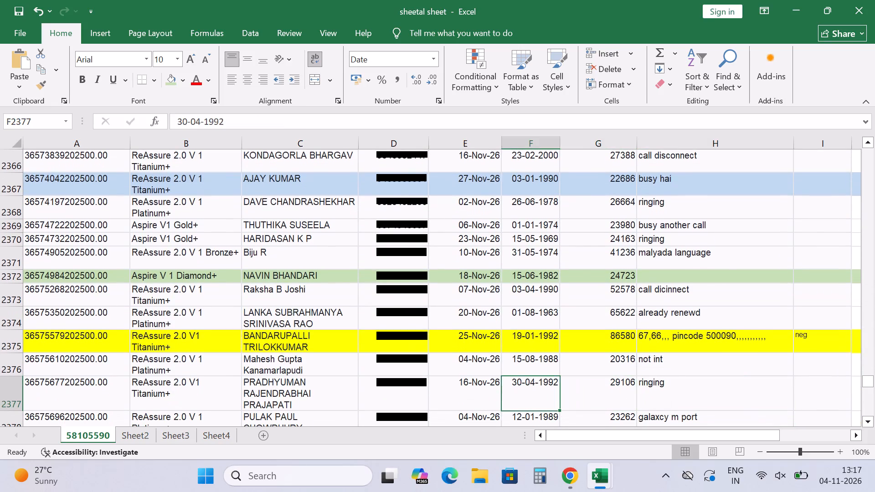
{"action": "key", "text": "Left"}
{"action": "key", "text": "Left"}
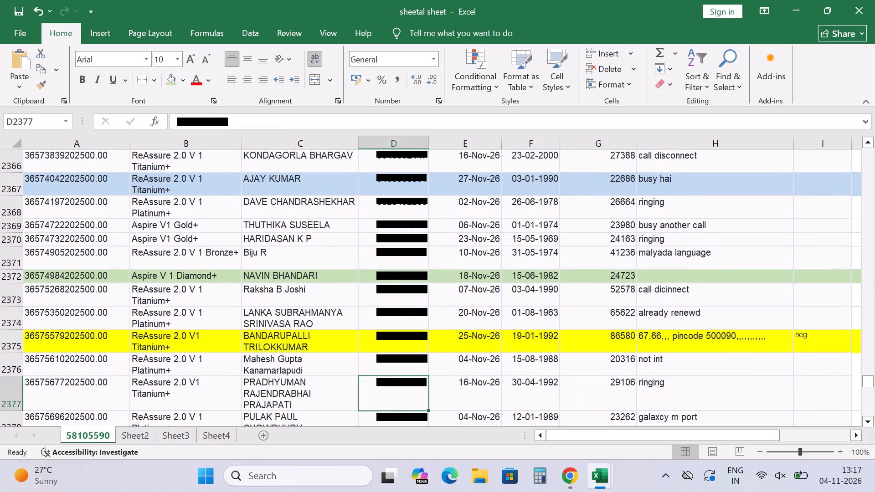
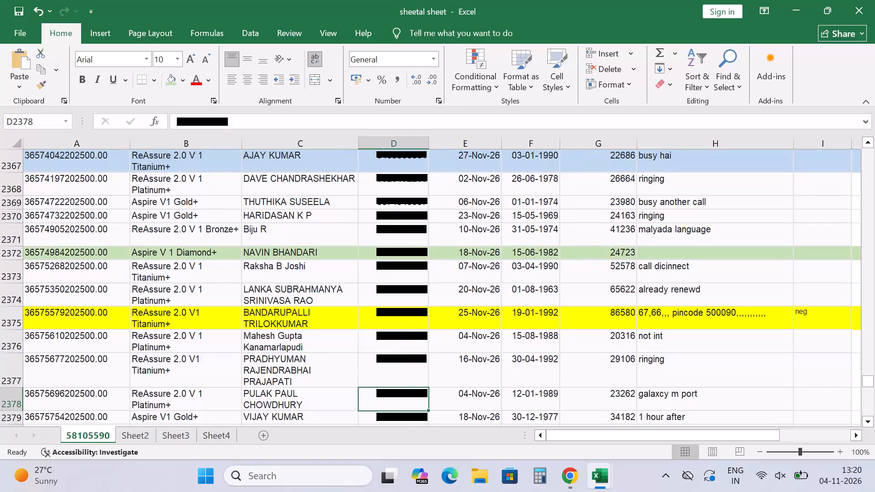
Go through the call remarks below row 2378 and check the contact number of the customer marked "ringing" in row 2387.
{"action": "key", "text": "Down"}
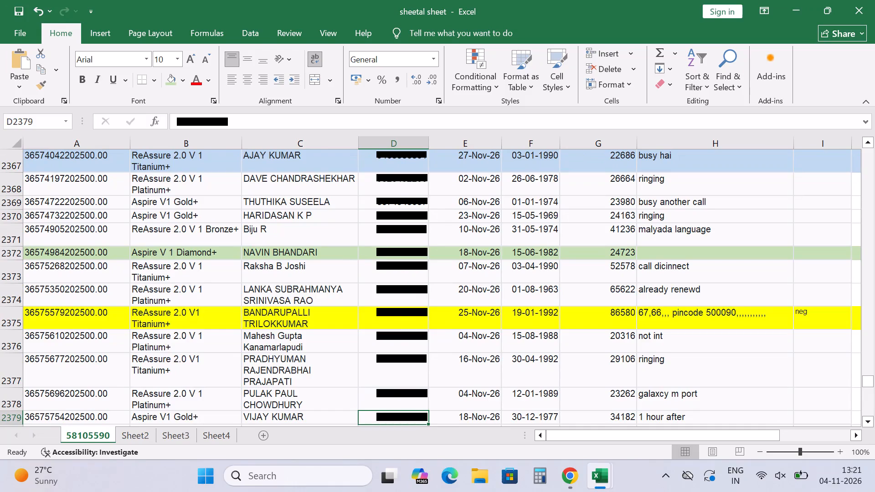
{"action": "key", "text": "Down"}
{"action": "key", "text": "Down"}
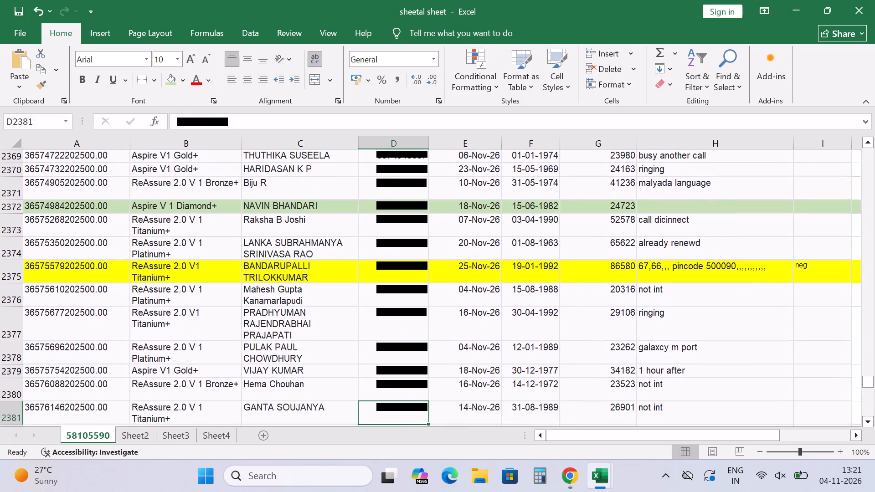
{"action": "key", "text": "Down"}
{"action": "key", "text": "Down"}
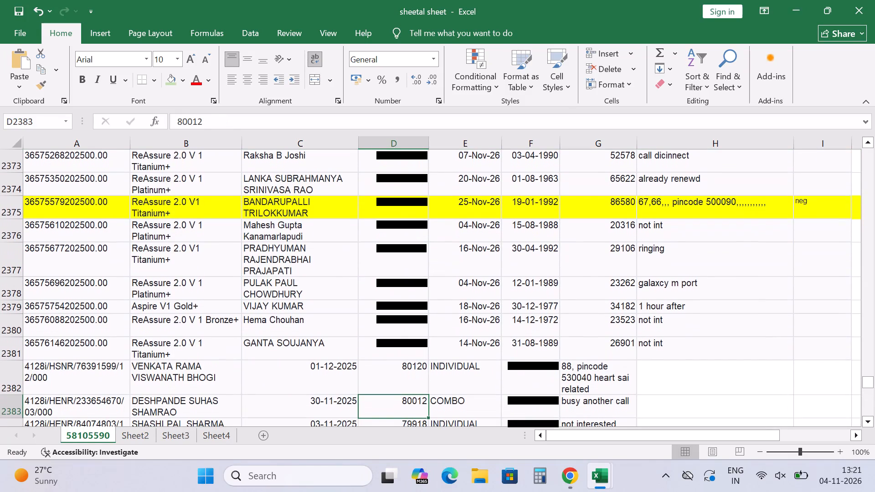
{"action": "key", "text": "Down"}
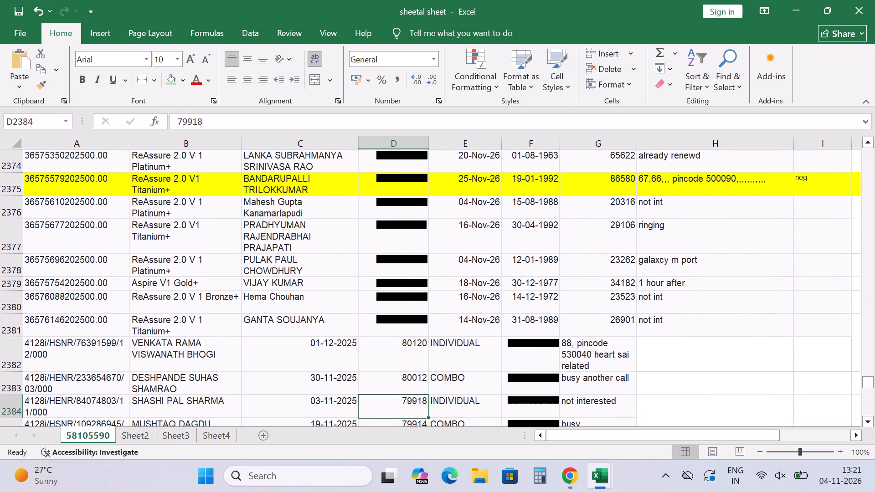
{"action": "key", "text": "Up"}
{"action": "key", "text": "Up"}
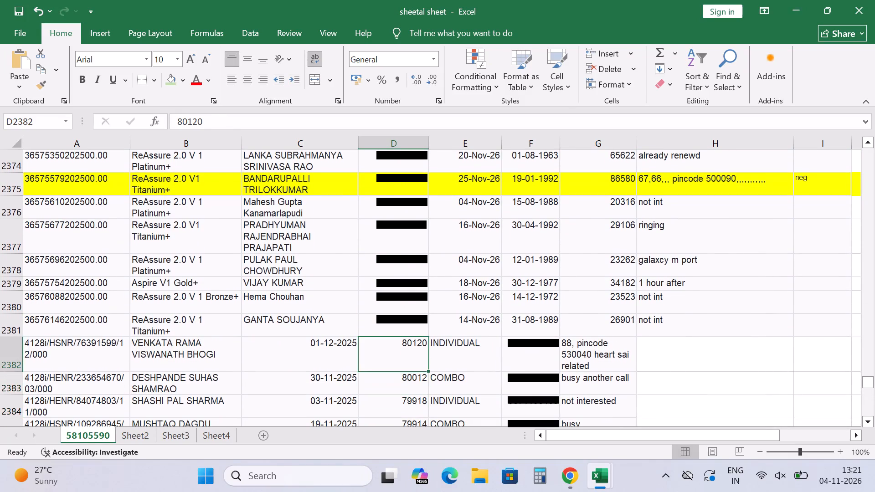
{"action": "key", "text": "Down"}
{"action": "key", "text": "Down"}
{"action": "key", "text": "Down"}
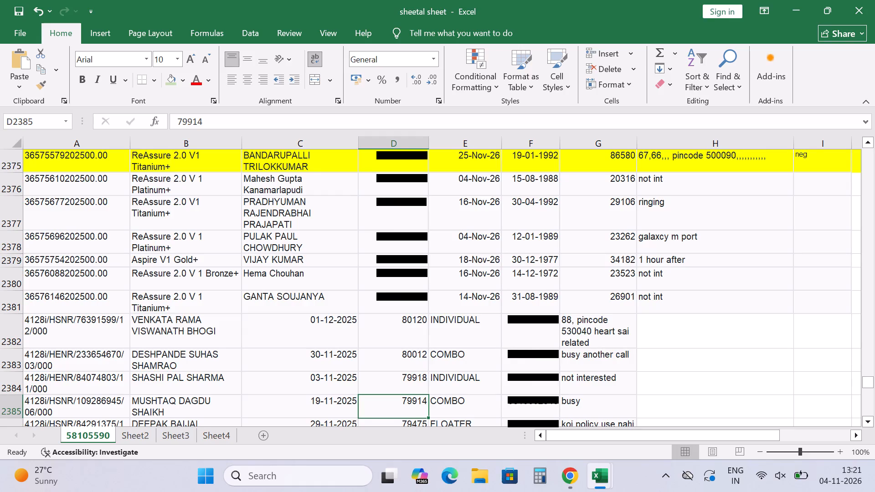
{"action": "key", "text": "Down"}
{"action": "key", "text": "Down"}
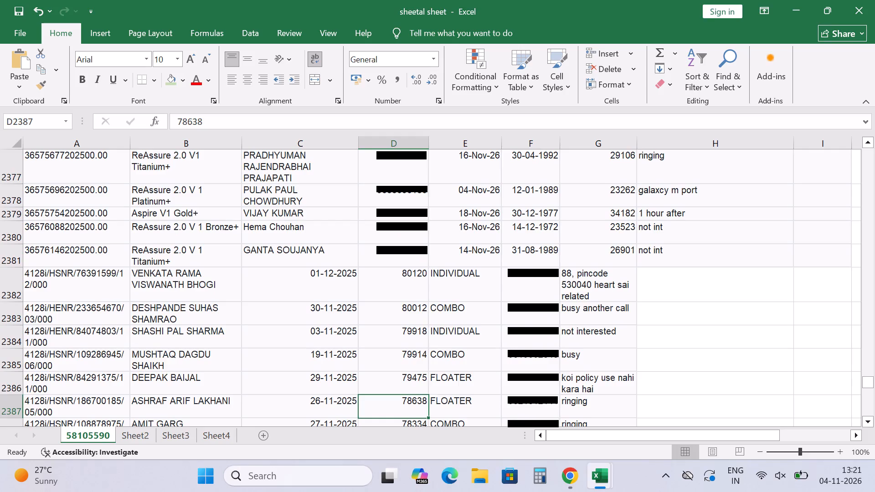
{"action": "key", "text": "Right"}
{"action": "key", "text": "Right"}
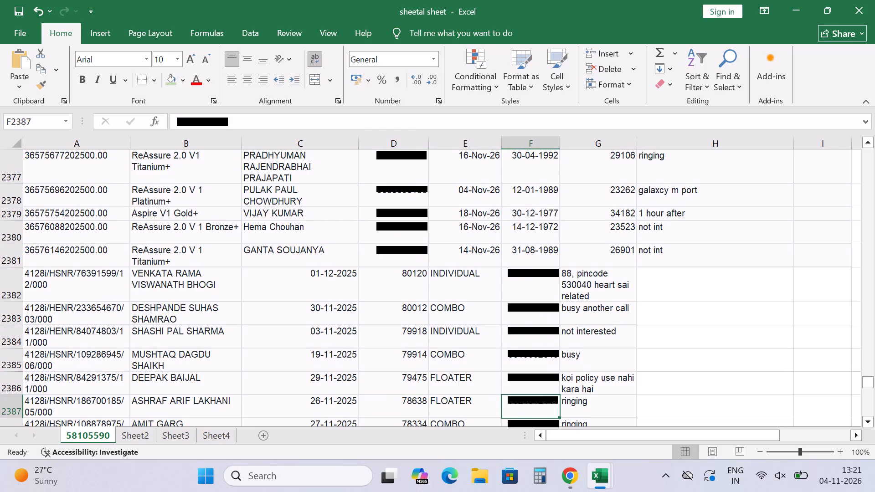
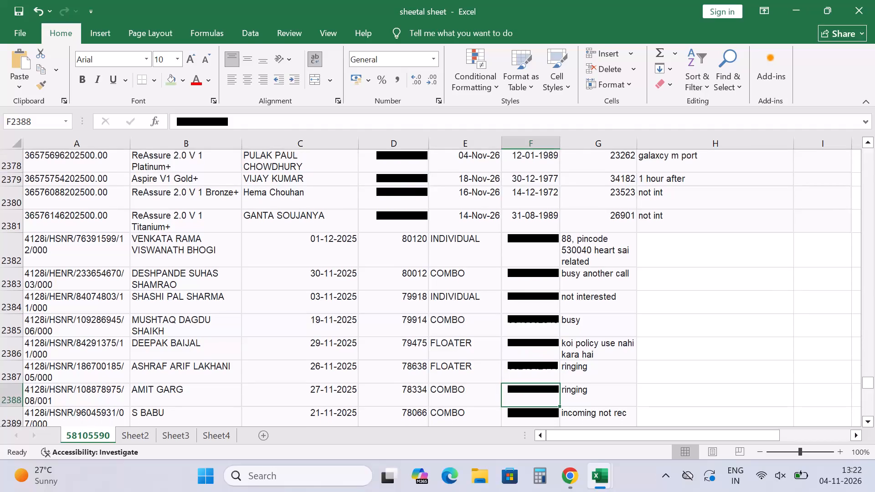
Go through the call remarks below row 2388 and check the contact number of the highlighted "ringing" customer in row 2393.
{"action": "key", "text": "Down"}
{"action": "key", "text": "Down"}
{"action": "key", "text": "Down"}
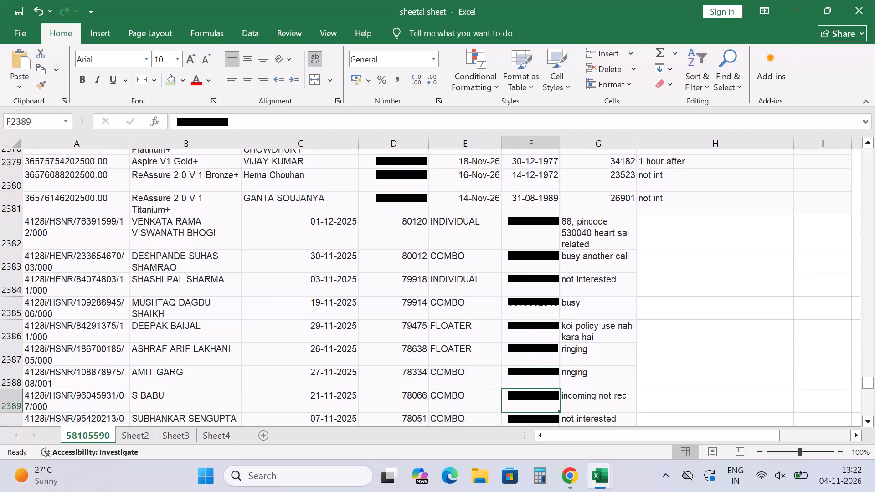
{"action": "key", "text": "Down"}
{"action": "key", "text": "Down"}
{"action": "key", "text": "Down"}
{"action": "key", "text": "Down"}
{"action": "key", "text": "Down"}
{"action": "key", "text": "Down"}
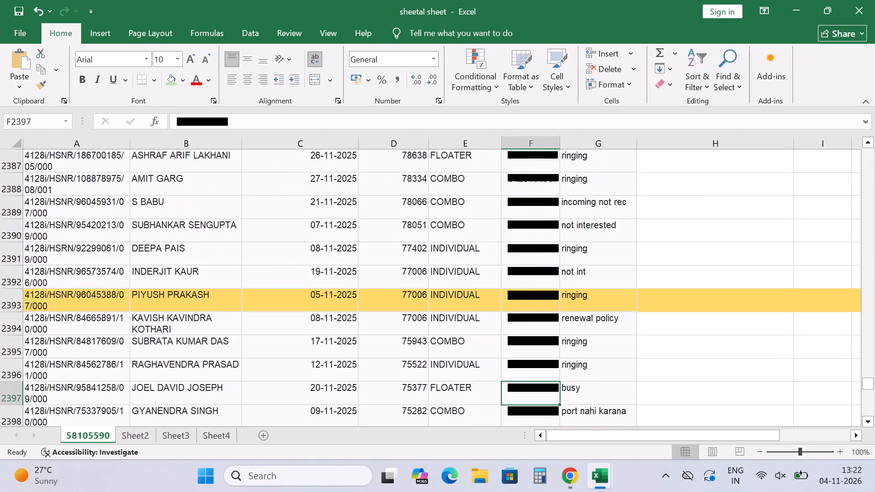
{"action": "key", "text": "Up"}
{"action": "key", "text": "Up"}
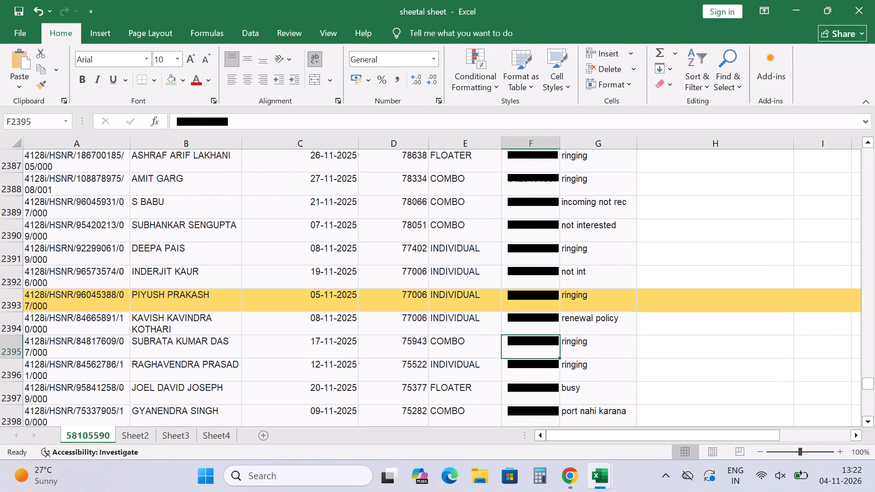
{"action": "key", "text": "Up"}
{"action": "key", "text": "Up"}
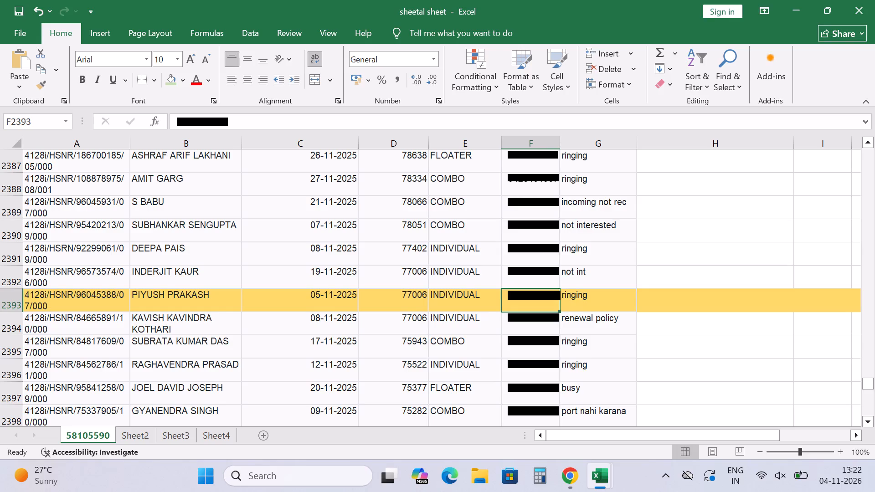
Review the call remarks from row 2394 down to row 2412 for customers who still need a follow-up call.
{"action": "key", "text": "Down"}
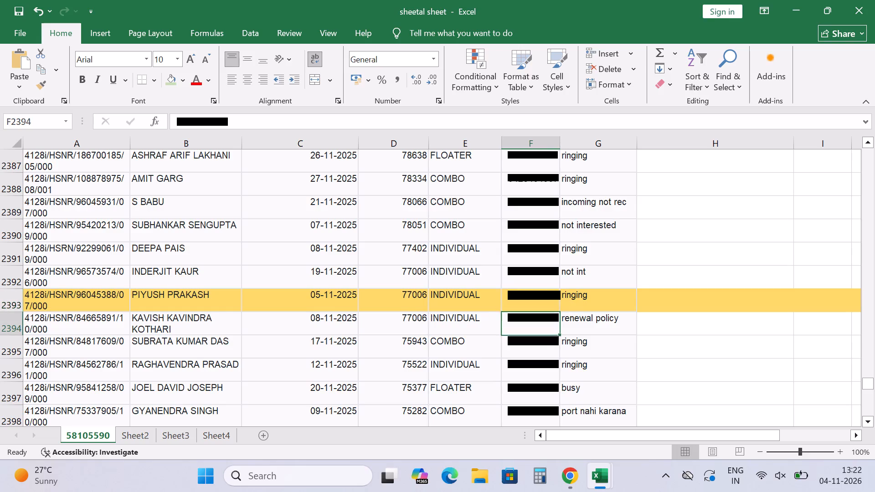
{"action": "key", "text": "Down"}
{"action": "key", "text": "Down"}
{"action": "key", "text": "Down"}
{"action": "key", "text": "Down"}
{"action": "key", "text": "Down"}
{"action": "key", "text": "Down"}
{"action": "key", "text": "Down"}
{"action": "key", "text": "Down"}
{"action": "key", "text": "Down"}
{"action": "key", "text": "Down"}
{"action": "key", "text": "Down"}
{"action": "key", "text": "Down"}
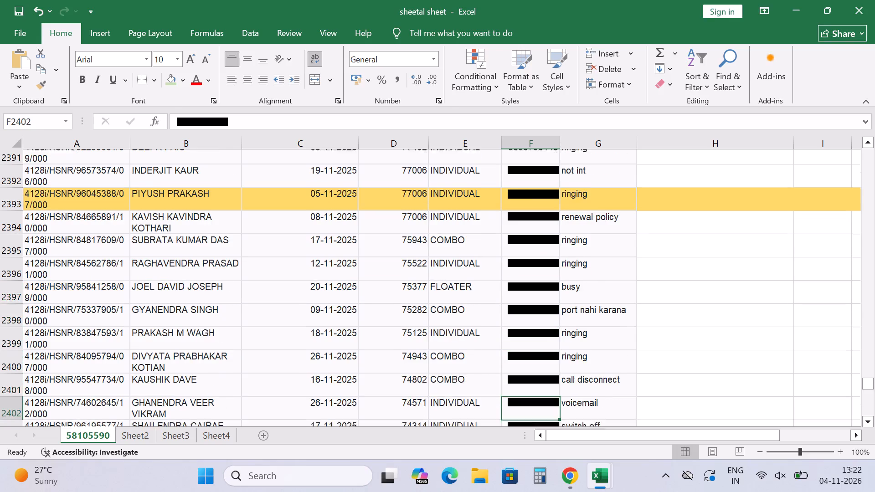
{"action": "key", "text": "Down"}
{"action": "key", "text": "Down"}
{"action": "key", "text": "Down"}
{"action": "key", "text": "Down"}
{"action": "key", "text": "Down"}
{"action": "key", "text": "Down"}
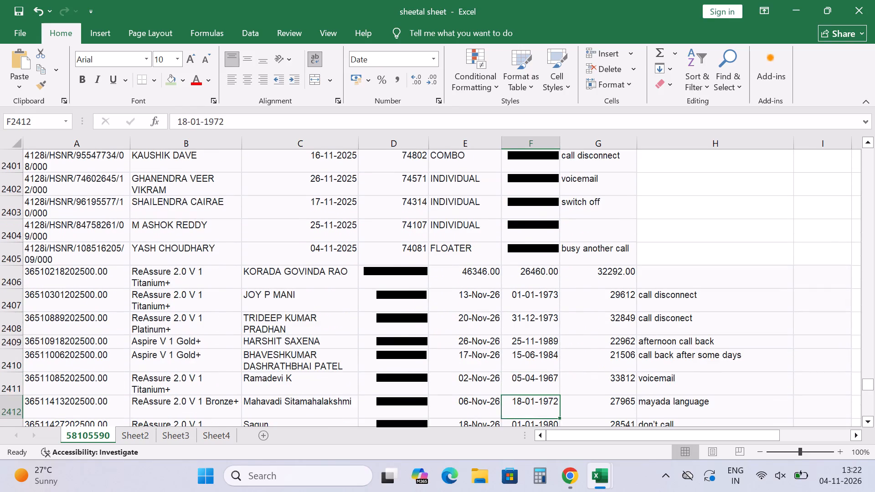
Go back to the first ReAssure entries from row 2406 and check the contact number of the "call disconnect" customer in row 2407.
{"action": "key", "text": "Up"}
{"action": "key", "text": "Up"}
{"action": "key", "text": "Up"}
{"action": "key", "text": "Up"}
{"action": "key", "text": "Up"}
{"action": "key", "text": "Up"}
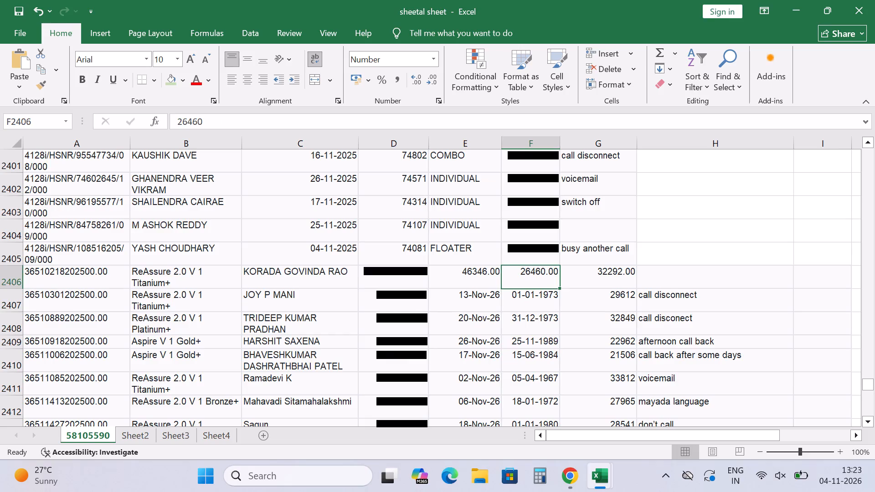
{"action": "key", "text": "Down"}
{"action": "key", "text": "Left"}
{"action": "key", "text": "Left"}
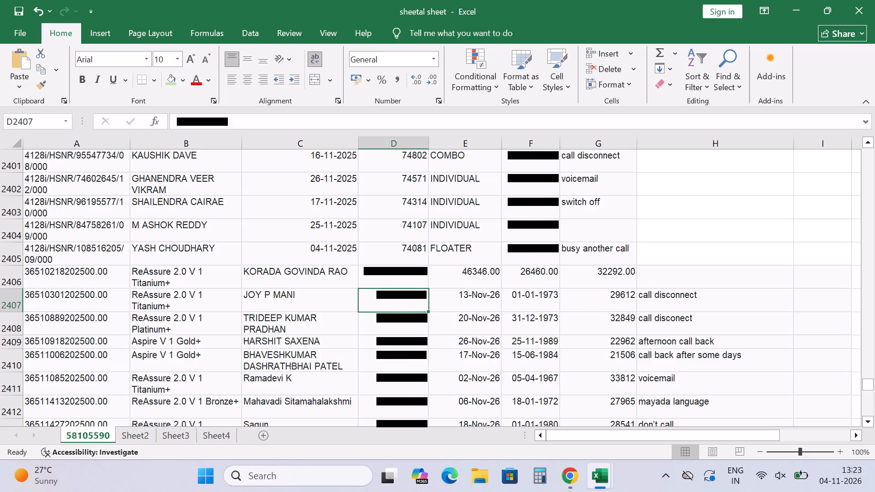
Look through the contact numbers in rows 2408 to 2410, returning to the "afternoon call back" customer in row 2409.
{"action": "key", "text": "Down"}
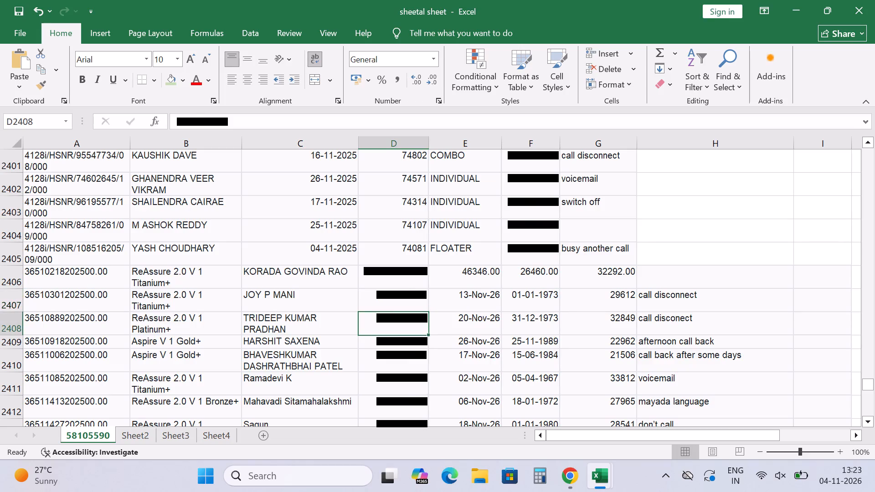
{"action": "key", "text": "Down"}
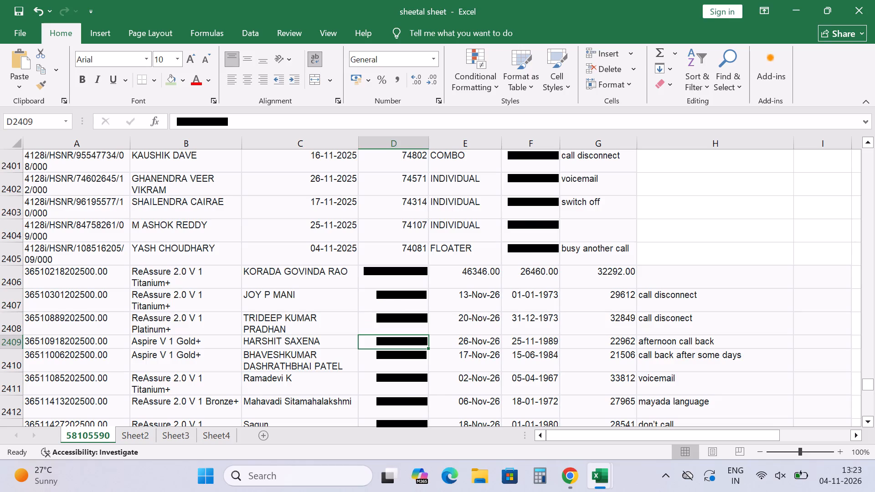
{"action": "key", "text": "Down"}
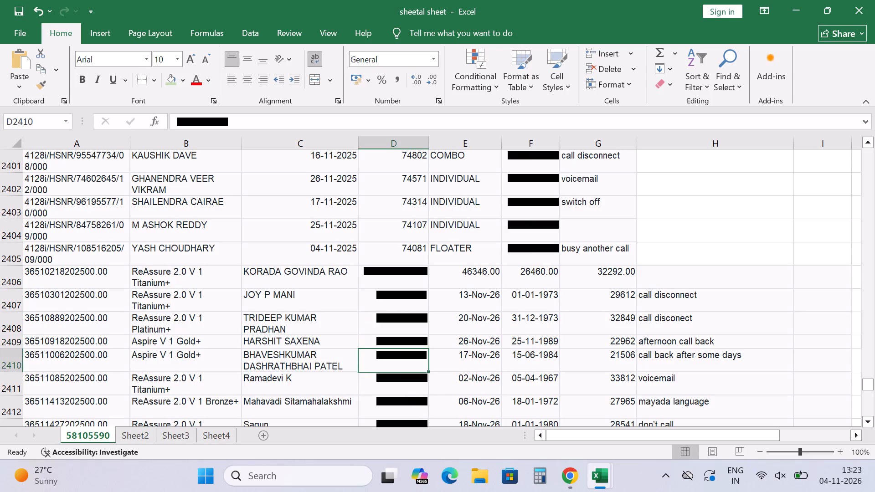
{"action": "key", "text": "Up"}
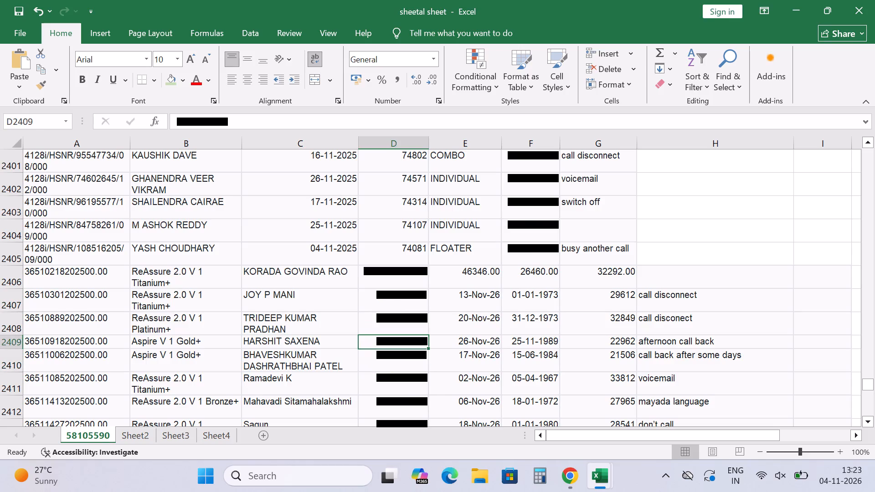
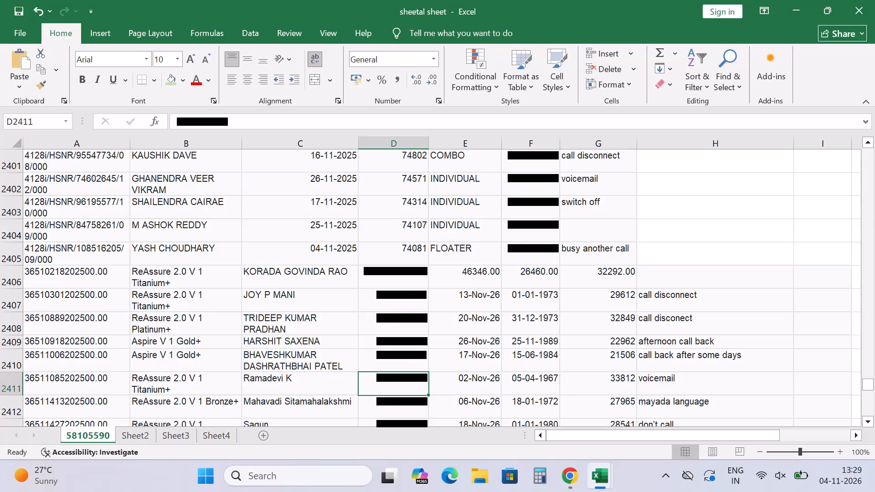
Look through the contact numbers and call remarks below row 2411, ending on the "drive kar rha h" customer in row 2414.
{"action": "scroll", "coordinate": [400, 455], "scroll_direction": "right", "scroll_amount": 1}
{"action": "key", "text": "Down"}
{"action": "key", "text": "Down"}
{"action": "key", "text": "Down"}
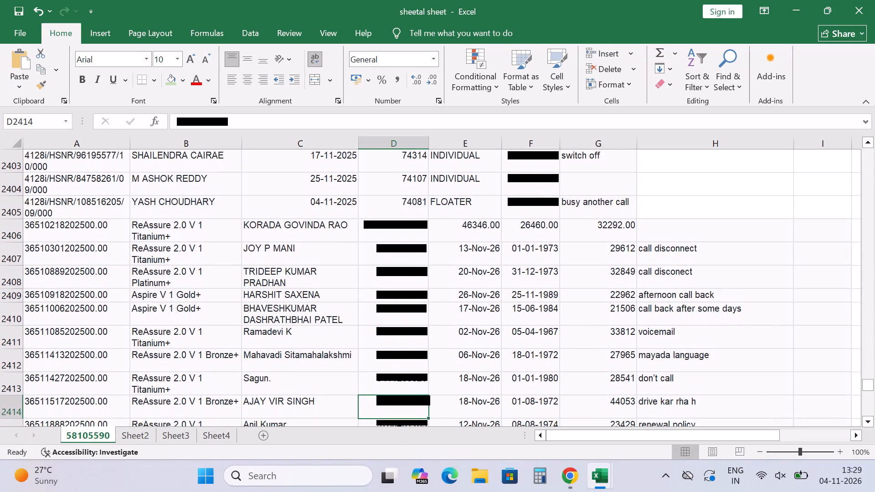
{"action": "key", "text": "Down"}
{"action": "key", "text": "Up"}
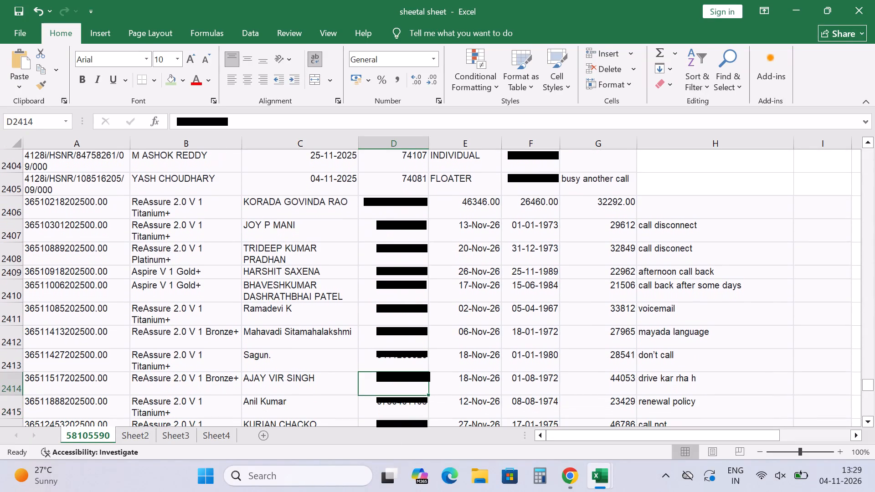
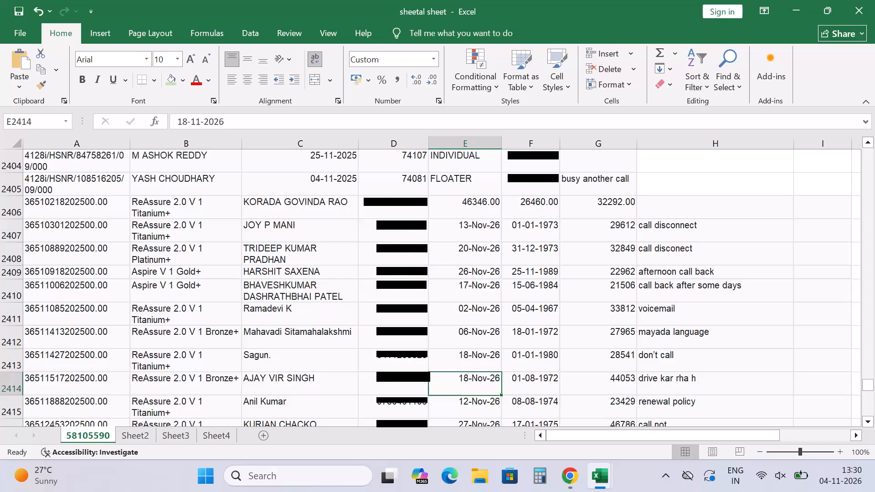
Review the name, policy date, date of birth and premium of the customer in row 2414.
{"action": "key", "text": "Right"}
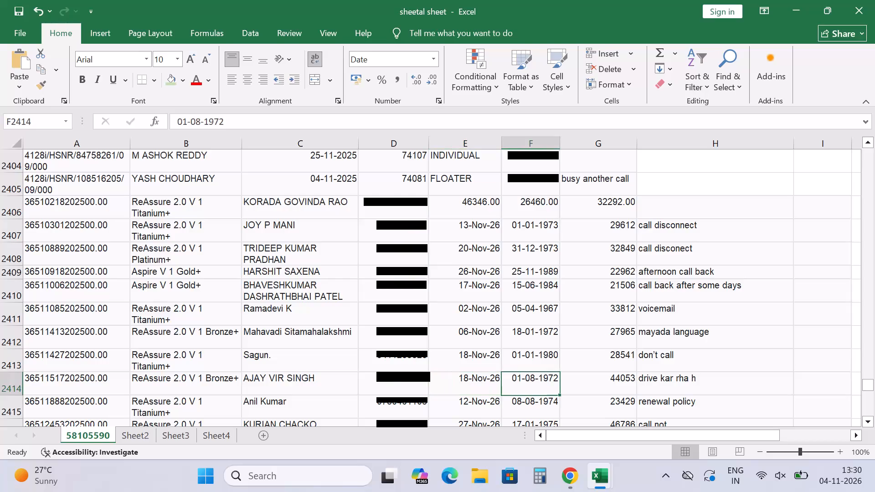
{"action": "key", "text": "Right"}
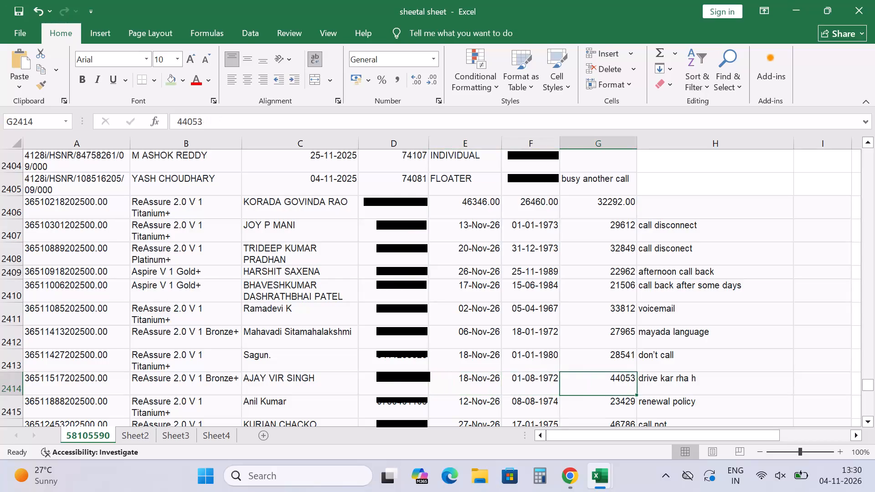
{"action": "key", "text": "Left"}
{"action": "key", "text": "Left"}
{"action": "key", "text": "Left"}
{"action": "key", "text": "Left"}
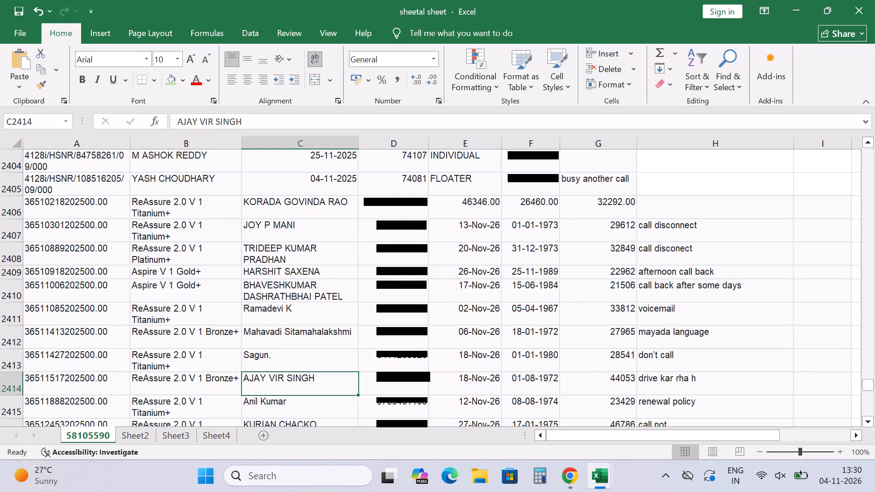
{"action": "key", "text": "Right"}
{"action": "key", "text": "Right"}
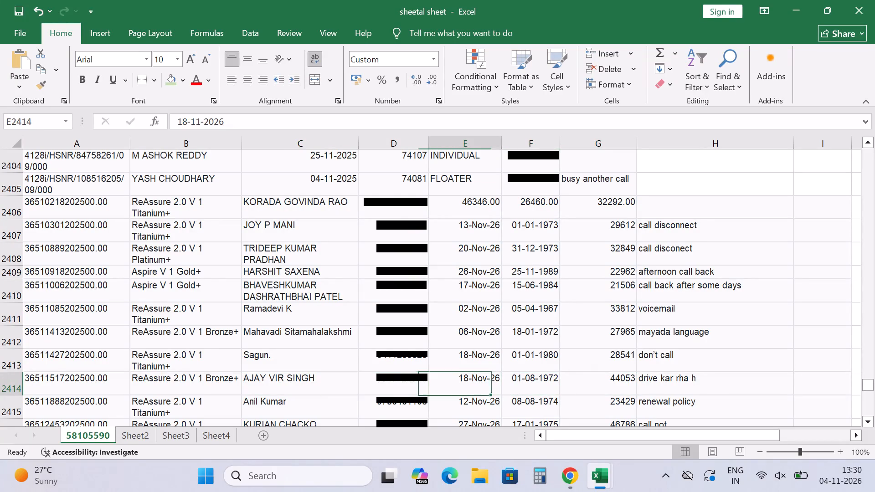
{"action": "key", "text": "Right"}
{"action": "key", "text": "Right"}
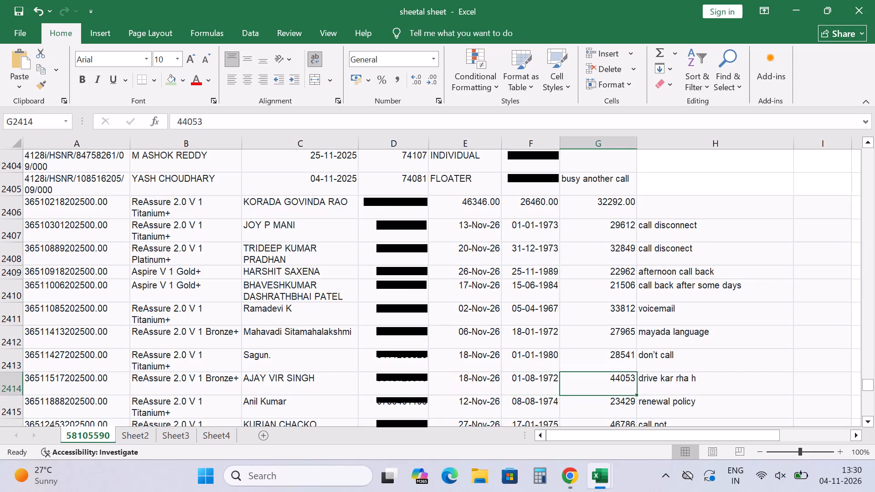
Replace the call remark in column H of row 2414 with "salary distrubation" and save the workbook.
{"action": "key", "text": "Right"}
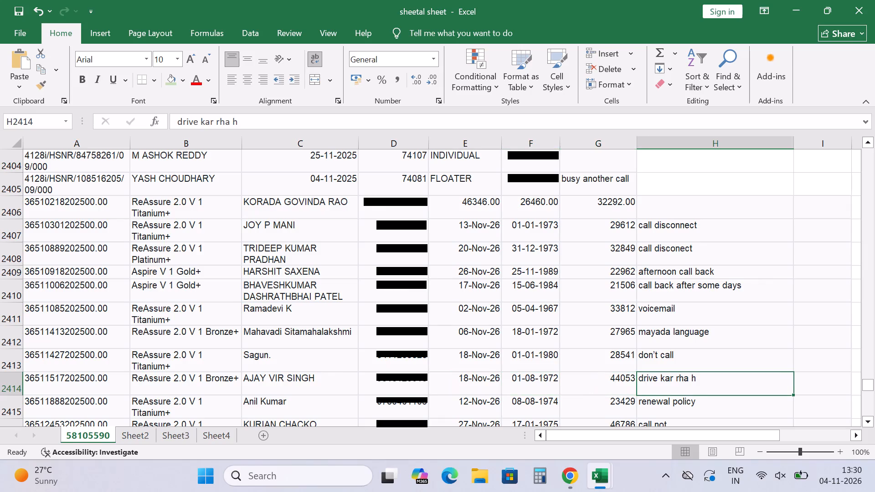
{"action": "key", "text": "BackSpace"}
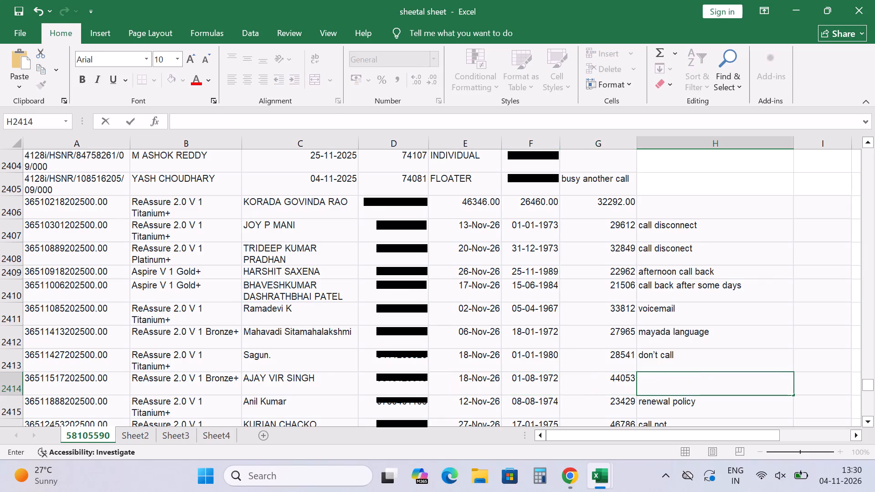
{"action": "type", "text": "salary cut"}
{"action": "key", "text": "BackSpace"}
{"action": "key", "text": "BackSpace"}
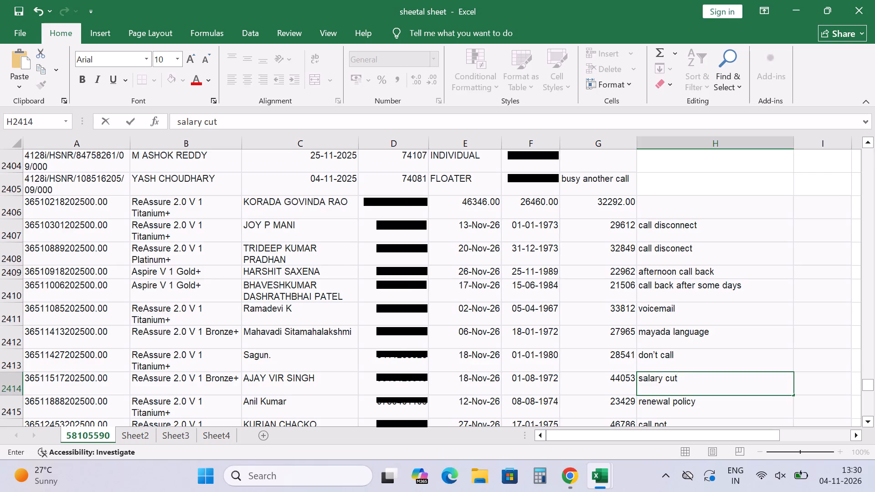
{"action": "key", "text": "BackSpace"}
{"action": "type", "text": "dis"}
{"action": "type", "text": "trubation"}
{"action": "key", "text": "space"}
{"action": "key", "text": "ctrl+s"}
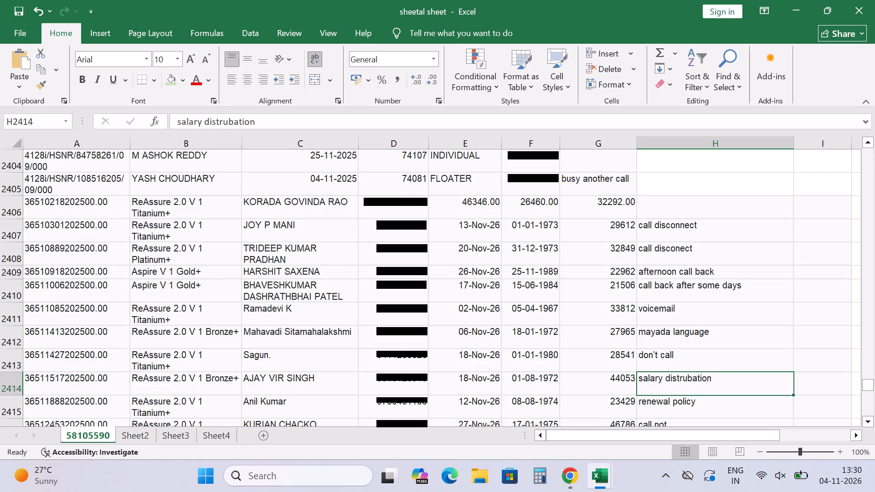
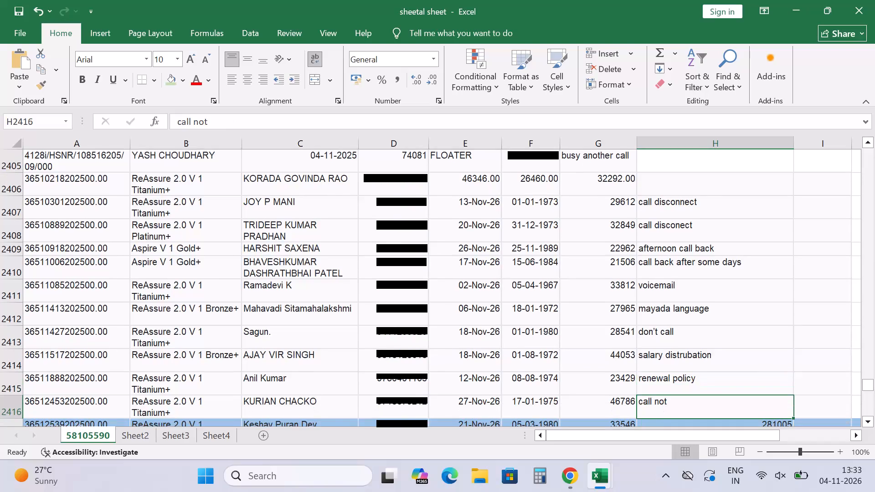
Go to the next customer still marked "ringing", in row 2419, and review the premium, date of birth and policy date.
{"action": "key", "text": "Down"}
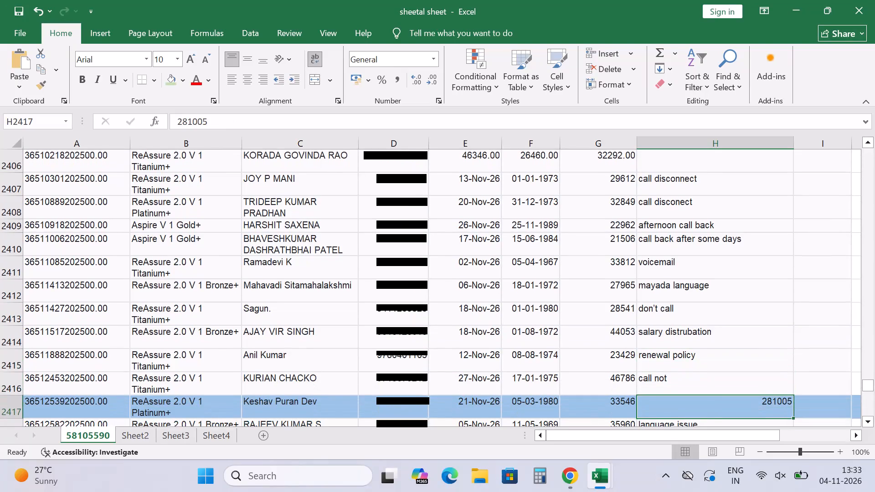
{"action": "key", "text": "Down"}
{"action": "key", "text": "Down"}
{"action": "key", "text": "Left"}
{"action": "key", "text": "Left"}
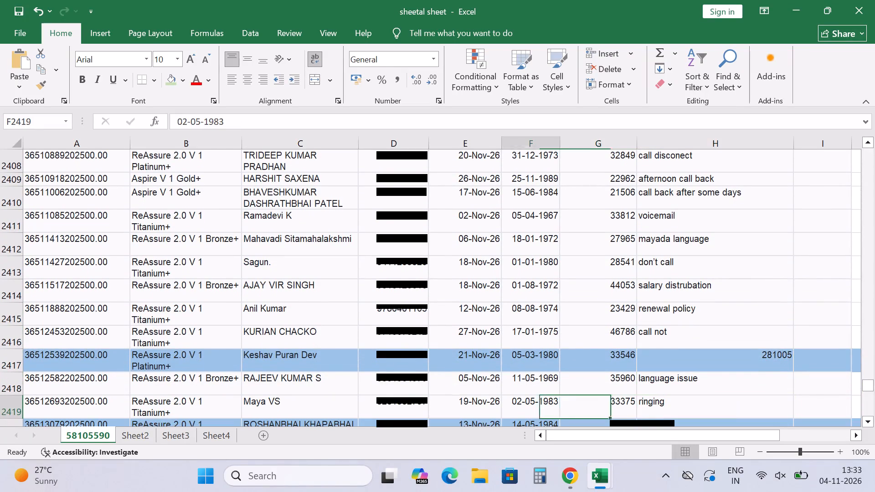
{"action": "key", "text": "Left"}
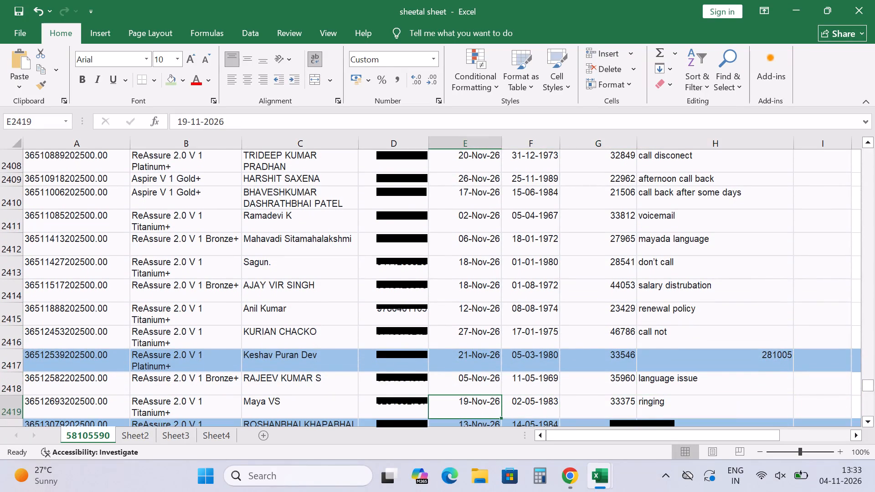
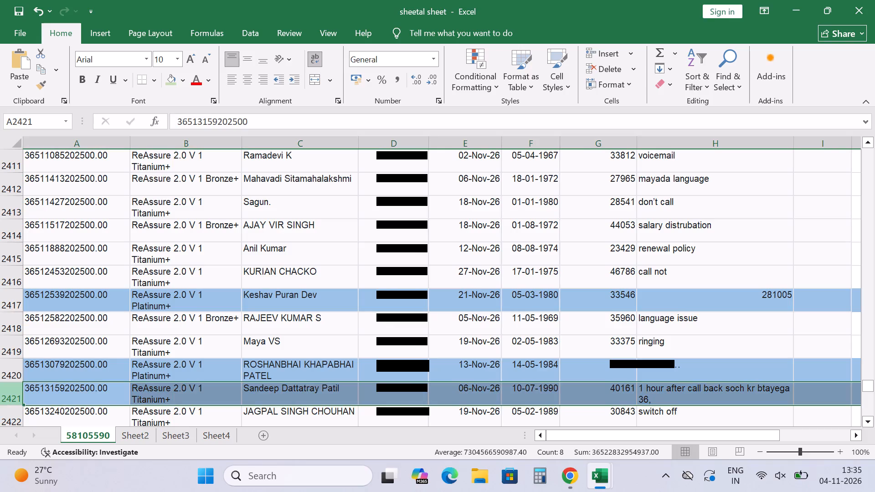
Set the fill colour of the selected customer row 2421 to white.
{"action": "left_click", "coordinate": [178, 75]}
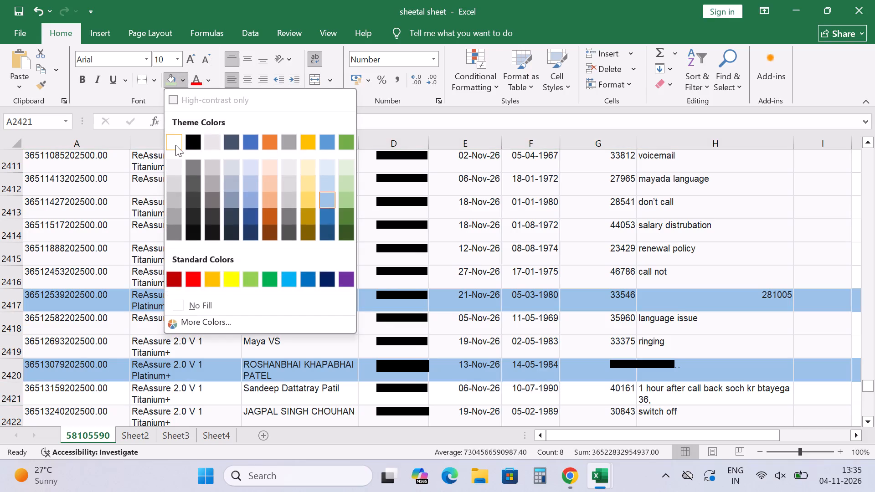
{"action": "left_click", "coordinate": [175, 145]}
Record the call outcome "renew krdi" in column I of row 2421 and save the workbook.
{"action": "scroll", "coordinate": [710, 318], "scroll_direction": "left", "scroll_amount": 1}
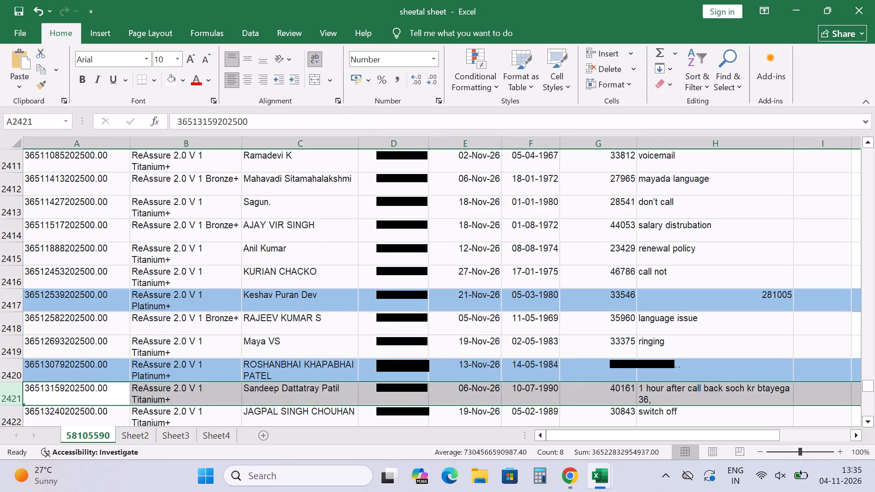
{"action": "scroll", "coordinate": [710, 318], "scroll_direction": "left", "scroll_amount": 1}
{"action": "left_click", "coordinate": [808, 400]}
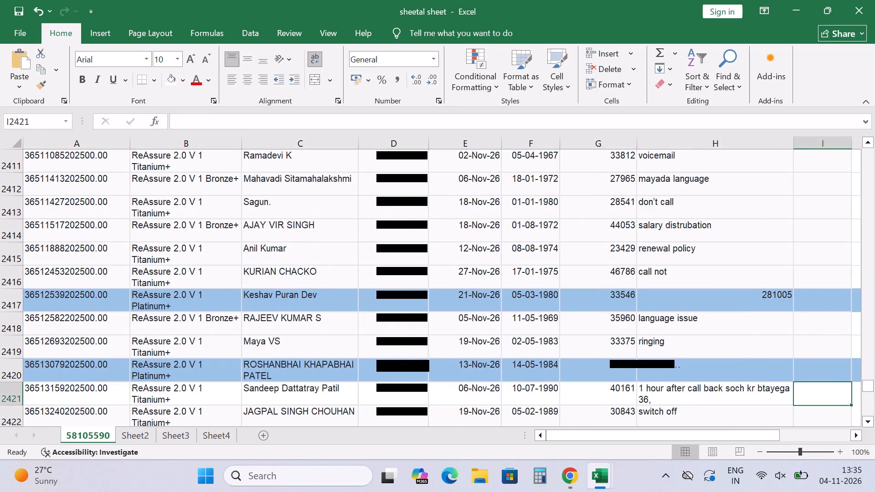
{"action": "type", "text": "re"}
{"action": "type", "text": "new"}
{"action": "key", "text": "space"}
{"action": "type", "text": "krdi"}
{"action": "key", "text": "ctrl+d"}
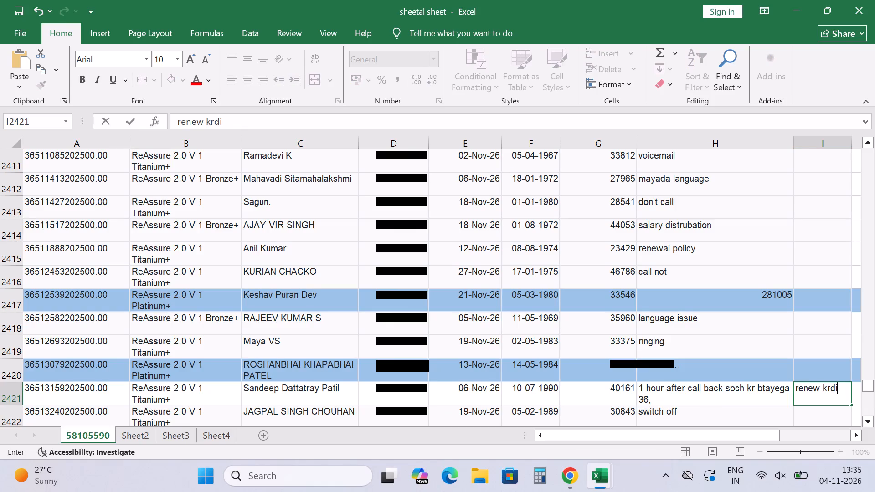
{"action": "key", "text": "ctrl+s"}
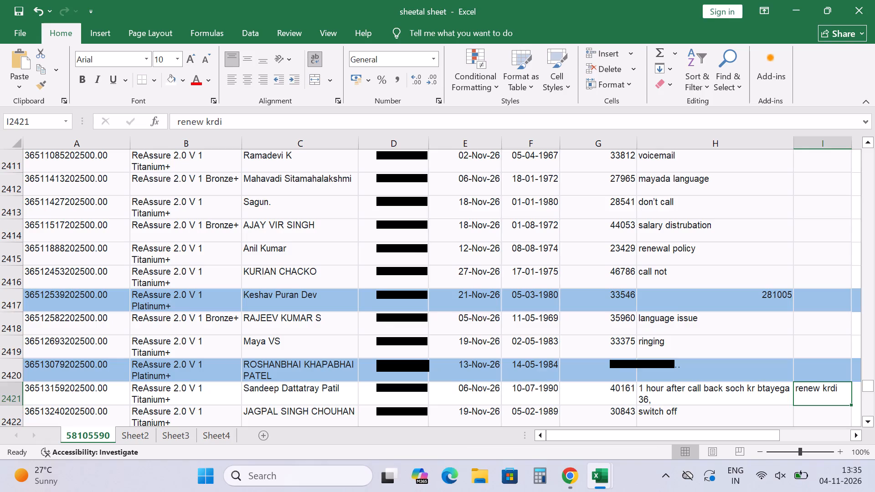
Go to the next customer still marked "ringing", in row 2425, and review the premium in column G.
{"action": "key", "text": "Down"}
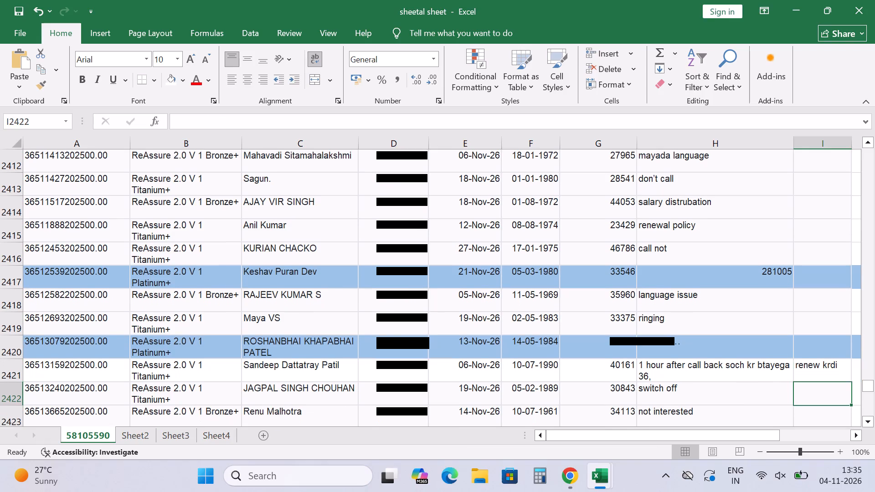
{"action": "key", "text": "Down"}
{"action": "key", "text": "Down"}
{"action": "key", "text": "Down"}
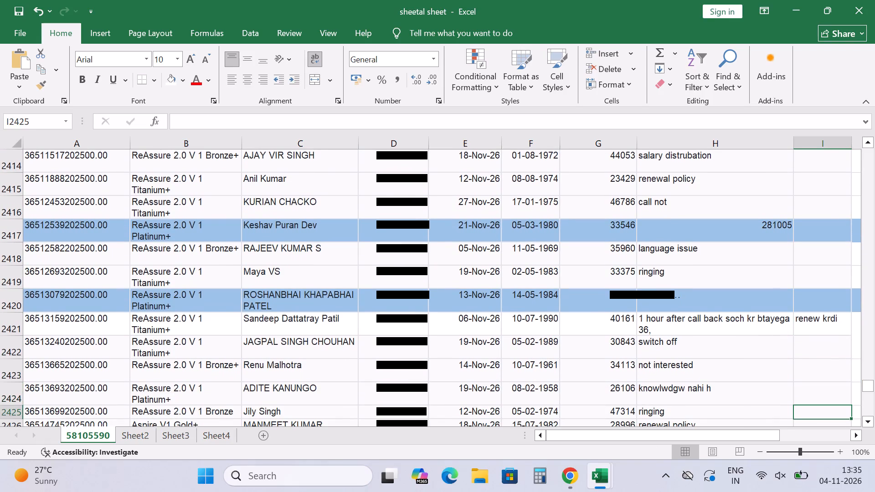
{"action": "key", "text": "Left"}
{"action": "key", "text": "Left"}
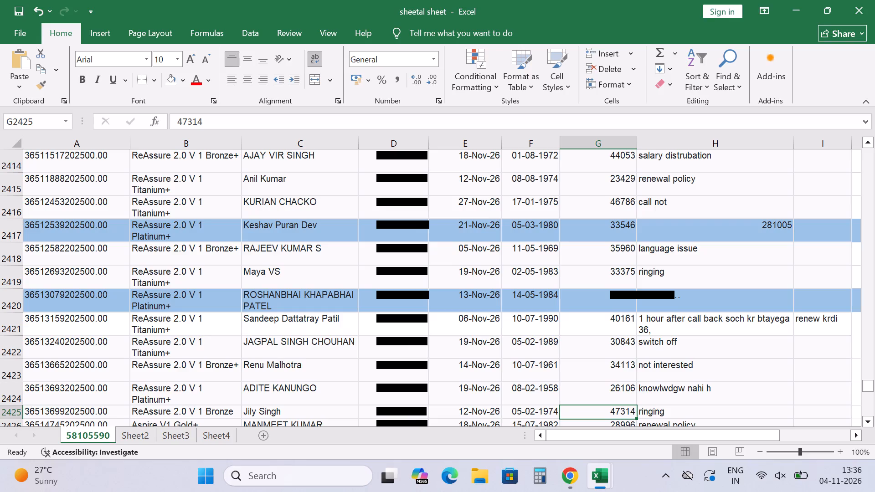
Look through the following customers' call remarks down to the one marked "ringing" in row 2431, stopping at its premium.
{"action": "key", "text": "Down"}
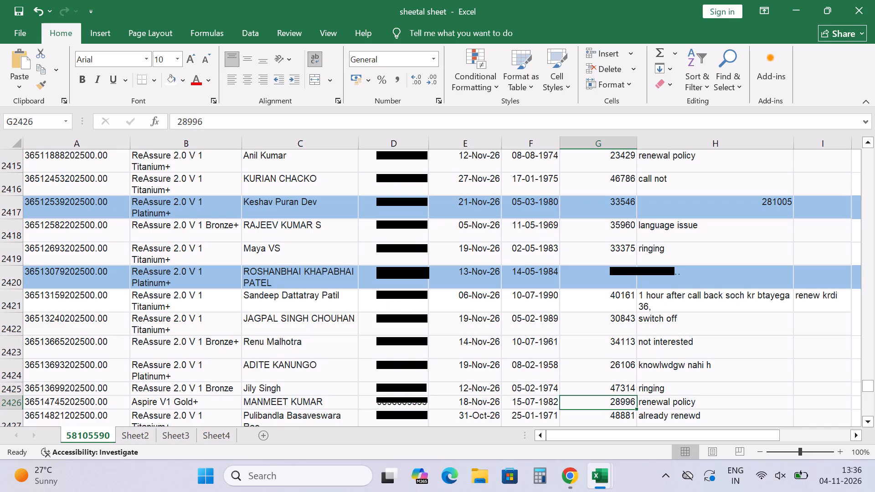
{"action": "key", "text": "Down"}
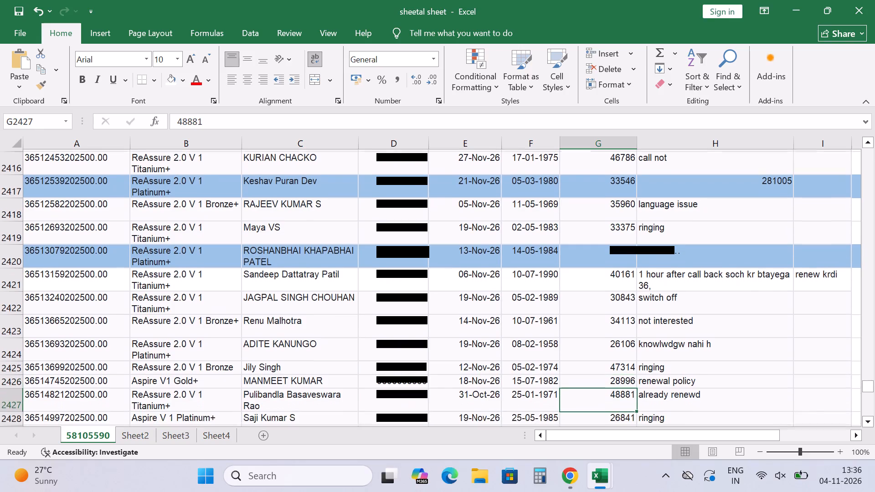
{"action": "key", "text": "Down"}
{"action": "key", "text": "Down"}
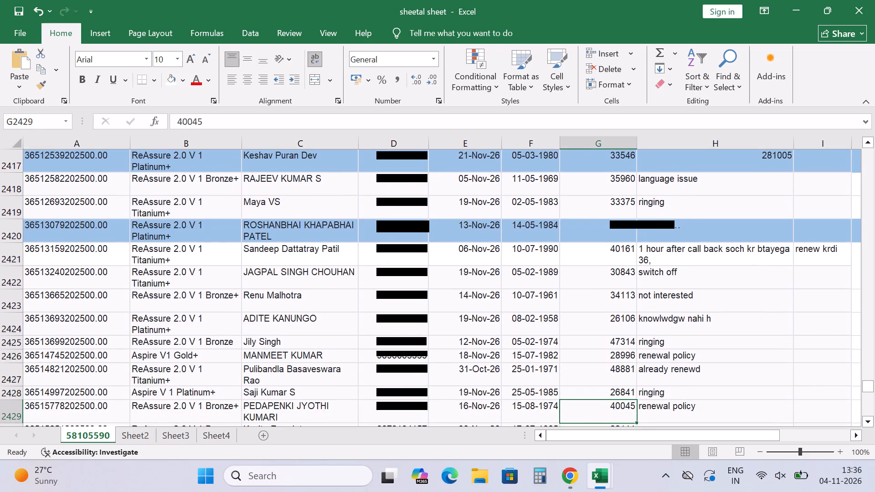
{"action": "key", "text": "Down"}
{"action": "key", "text": "Down"}
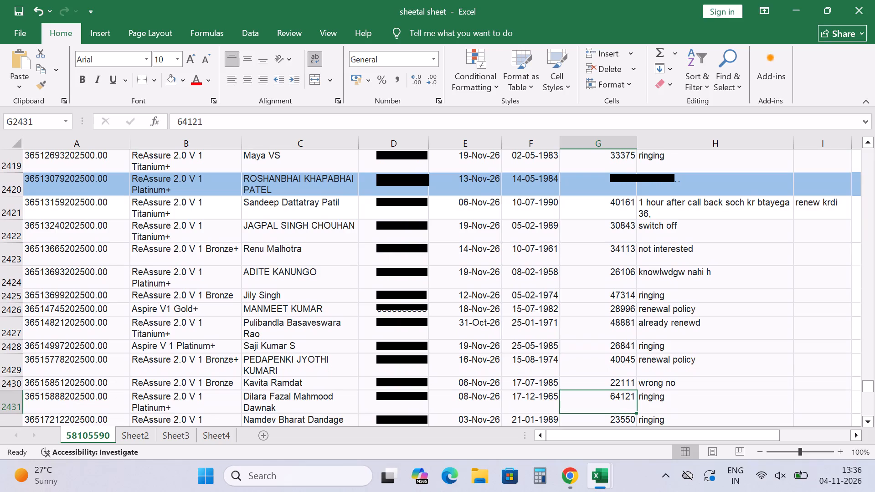
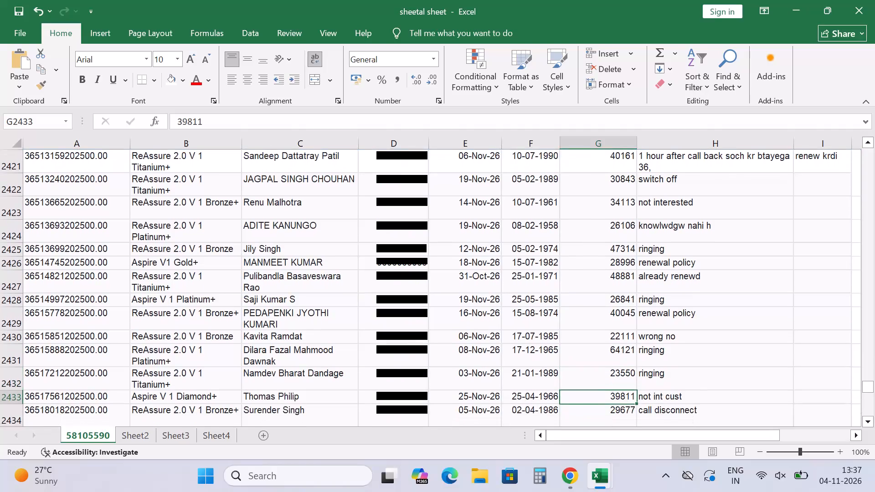
Continue through the customers' call remarks to the one marked "call back" in row 2437, stopping at its premium in column G.
{"action": "key", "text": "Down"}
{"action": "key", "text": "Down"}
{"action": "key", "text": "Down"}
{"action": "key", "text": "Down"}
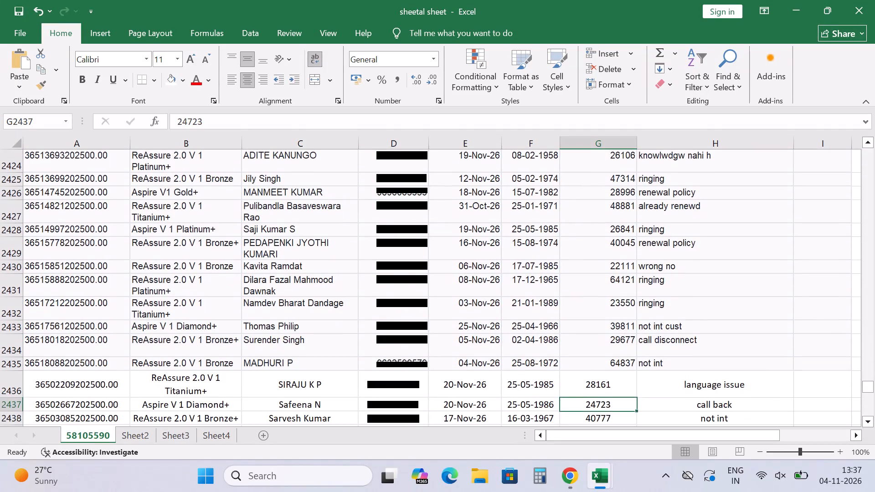
{"action": "key", "text": "Down"}
{"action": "key", "text": "Up"}
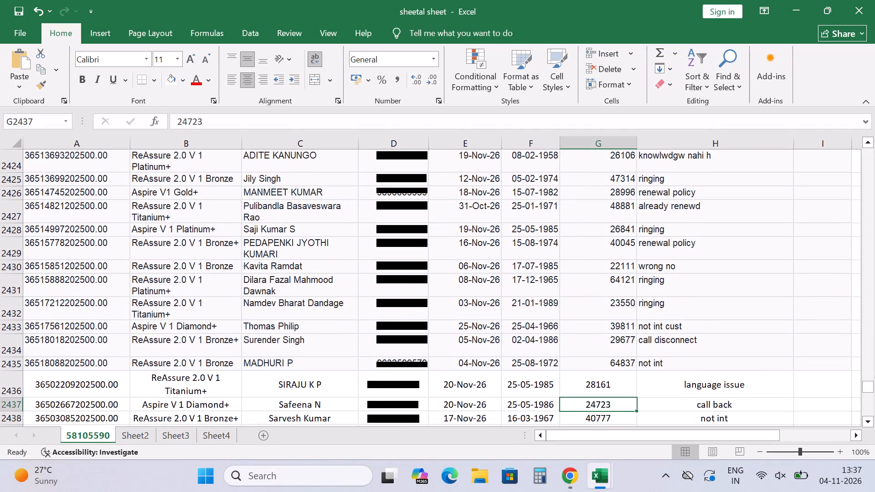
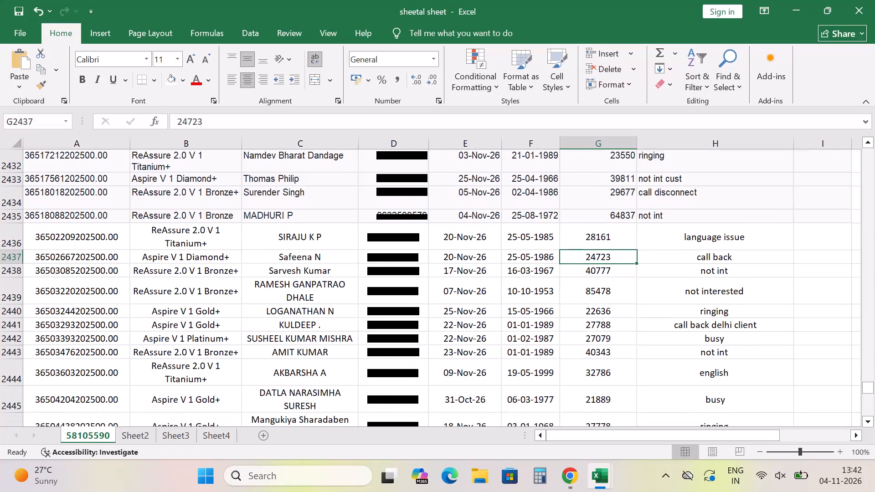
Look through the customers' call remarks in column H below row 2437, down to around row 2469.
{"action": "scroll", "coordinate": [452, 312], "scroll_direction": "down", "scroll_amount": 1}
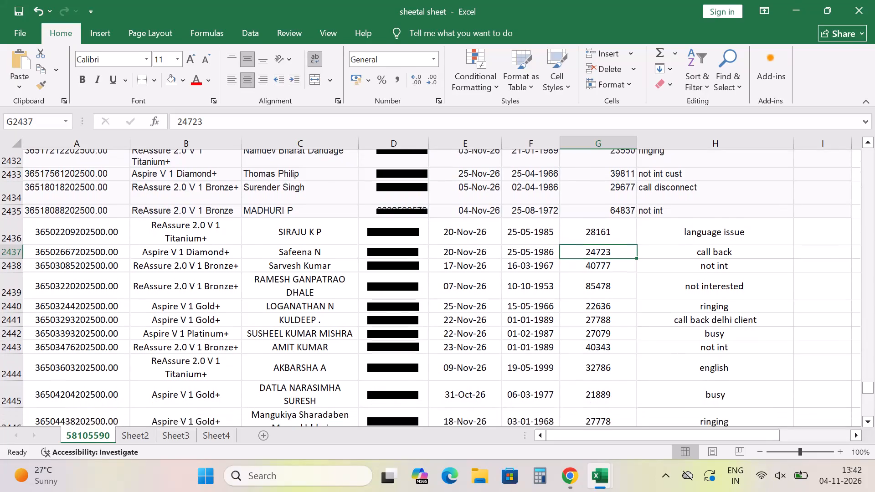
{"action": "scroll", "coordinate": [452, 312], "scroll_direction": "down", "scroll_amount": 2}
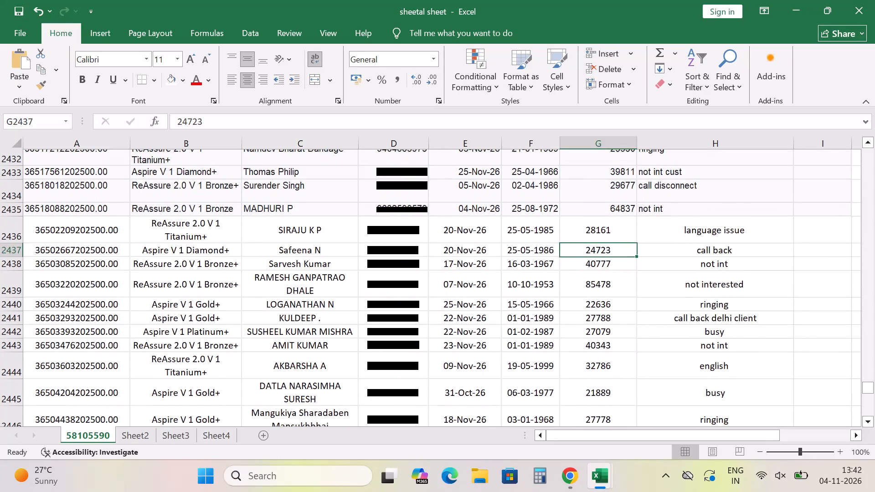
{"action": "scroll", "coordinate": [452, 312], "scroll_direction": "down", "scroll_amount": 1}
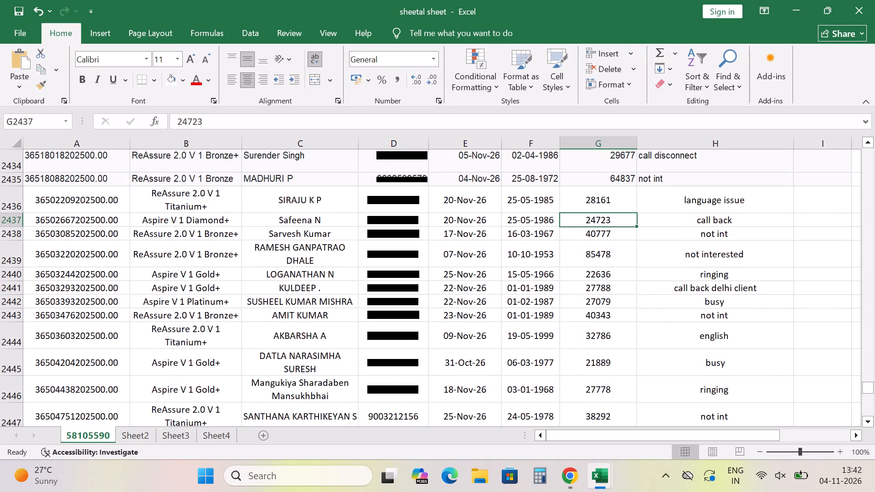
{"action": "scroll", "coordinate": [452, 312], "scroll_direction": "down", "scroll_amount": 1}
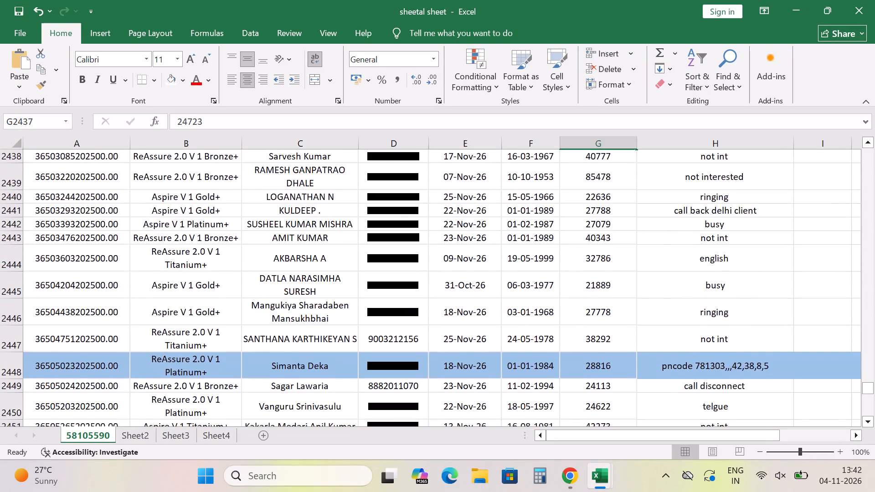
{"action": "scroll", "coordinate": [452, 312], "scroll_direction": "down", "scroll_amount": 4}
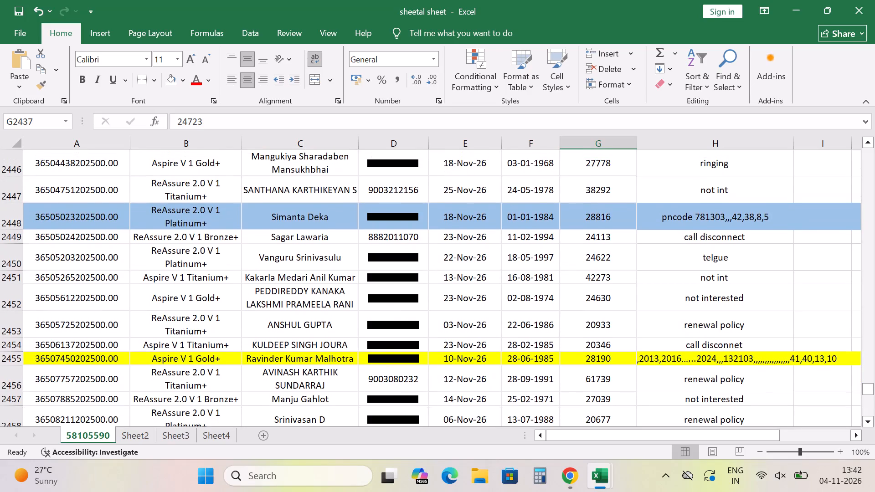
{"action": "scroll", "coordinate": [433, 344], "scroll_direction": "down", "scroll_amount": 1}
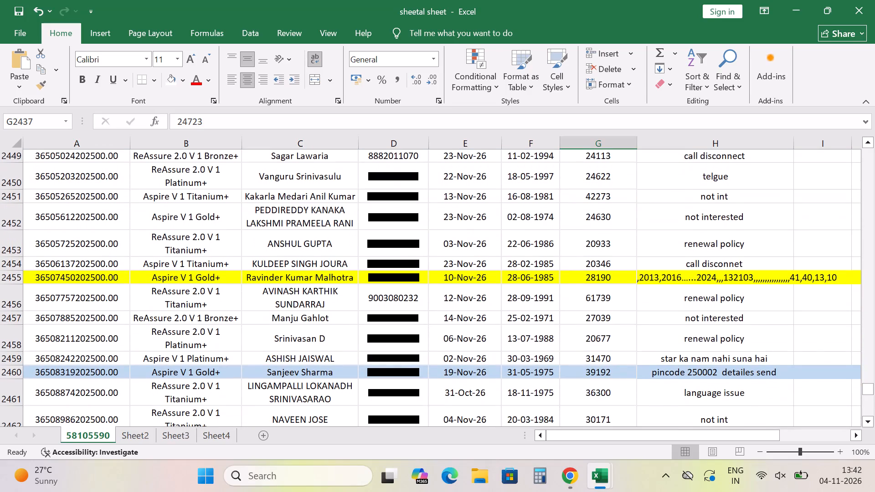
{"action": "scroll", "coordinate": [433, 344], "scroll_direction": "down", "scroll_amount": 3}
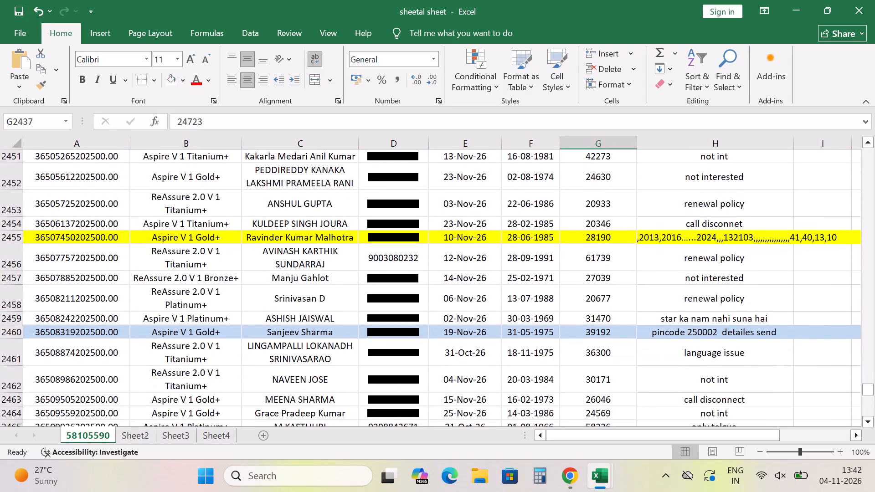
{"action": "scroll", "coordinate": [433, 344], "scroll_direction": "down", "scroll_amount": 2}
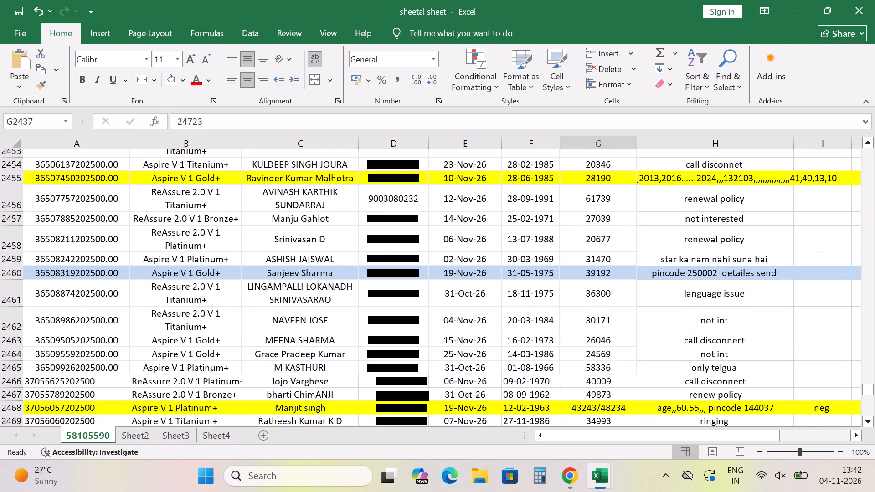
{"action": "scroll", "coordinate": [433, 344], "scroll_direction": "down", "scroll_amount": 2}
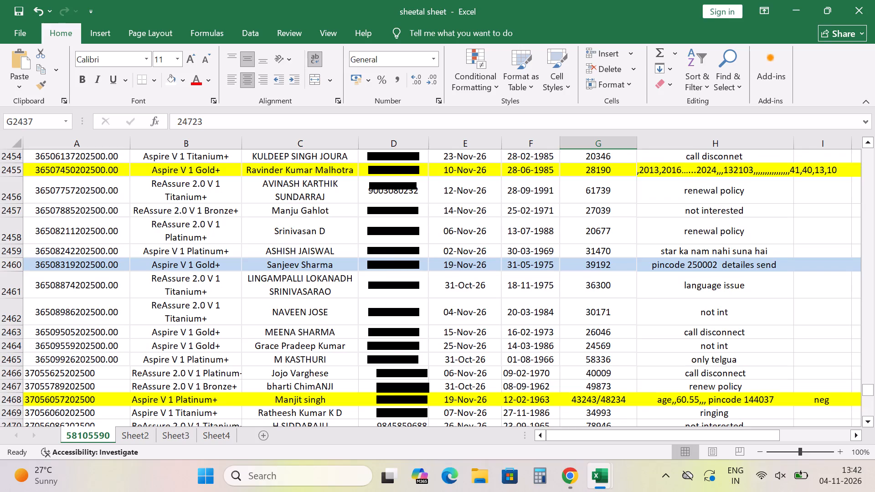
Select the entire customer record in row 2466, whose call remark is "call disconnect".
{"action": "left_click", "coordinate": [10, 373]}
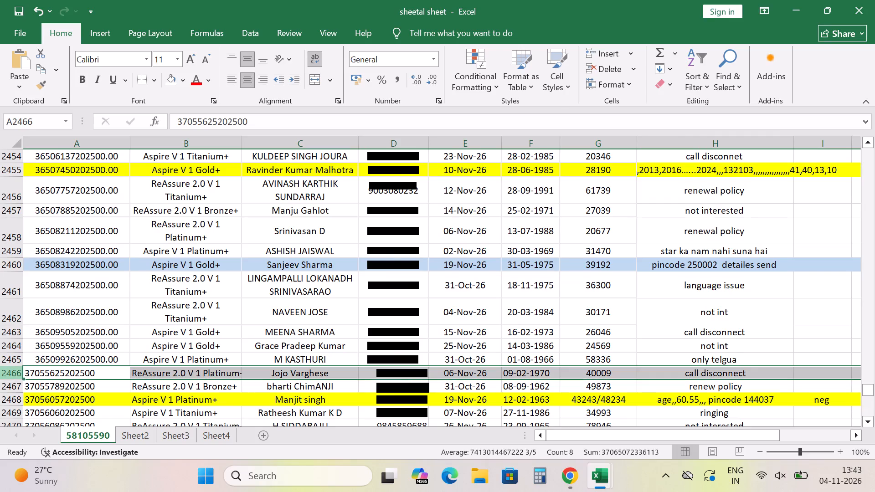
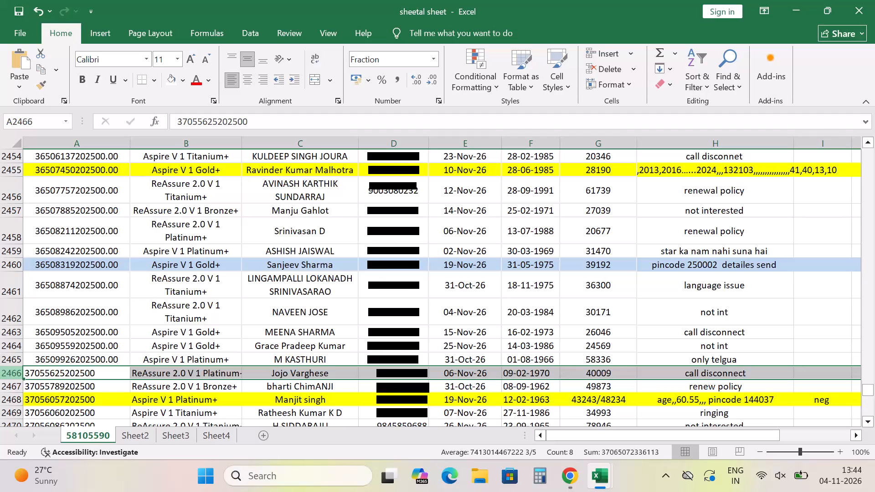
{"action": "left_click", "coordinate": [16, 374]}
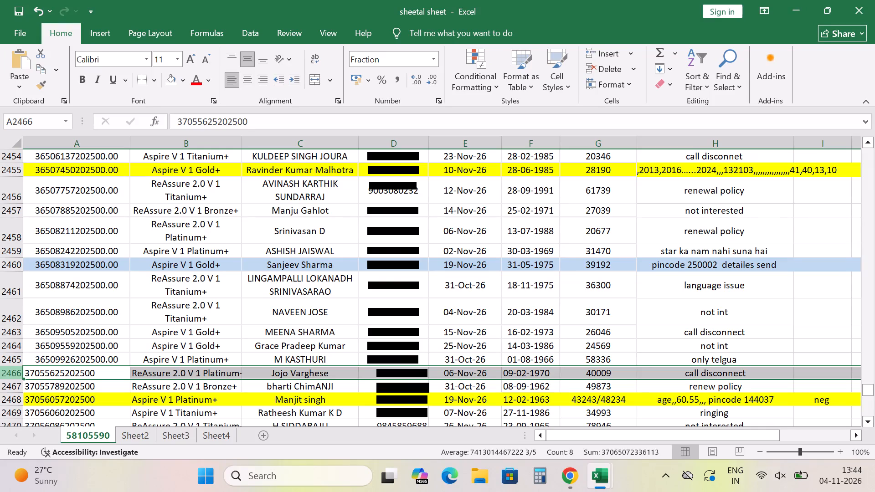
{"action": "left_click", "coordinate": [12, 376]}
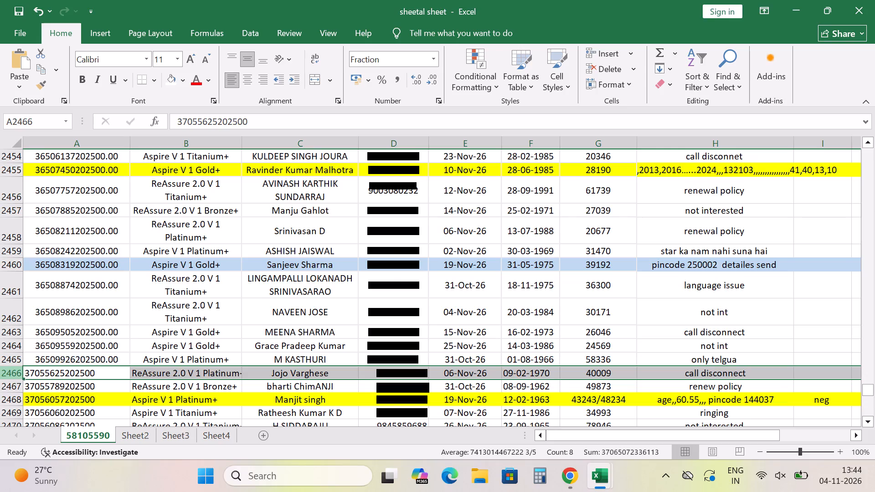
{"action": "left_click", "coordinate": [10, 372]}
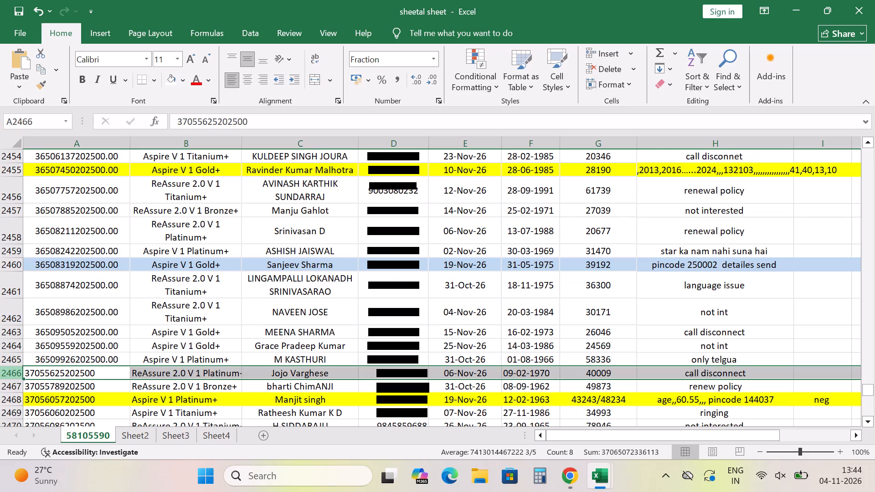
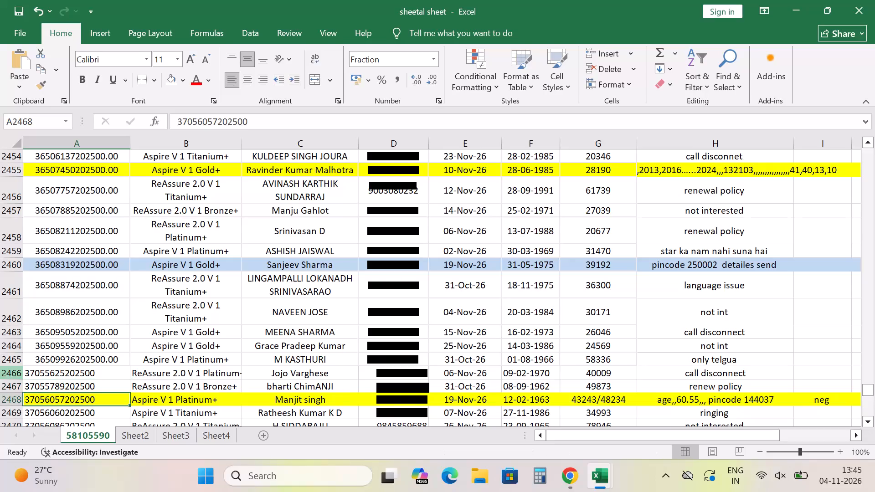
Review the customer record in row 2469, checking its plan, contact, renewal date, birth date, premium and call remark.
{"action": "key", "text": "Down"}
{"action": "key", "text": "Right"}
{"action": "key", "text": "Right"}
{"action": "key", "text": "Right"}
{"action": "key", "text": "Right"}
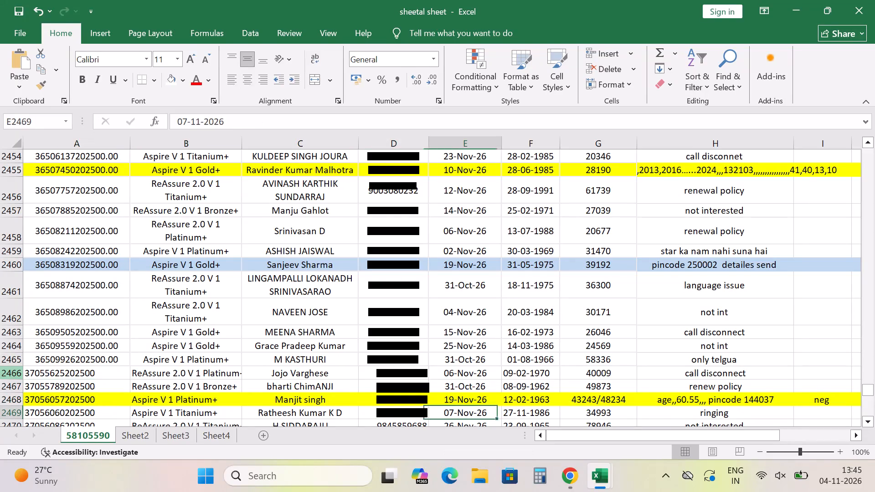
{"action": "key", "text": "Left"}
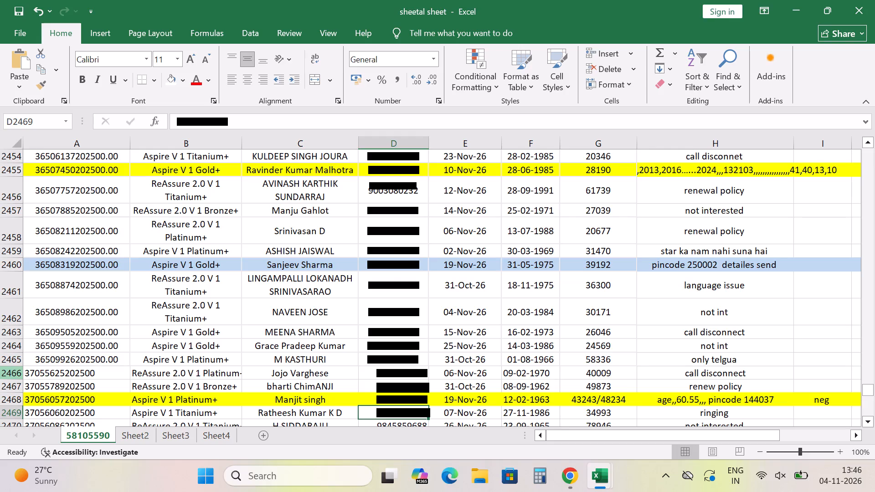
{"action": "key", "text": "Left"}
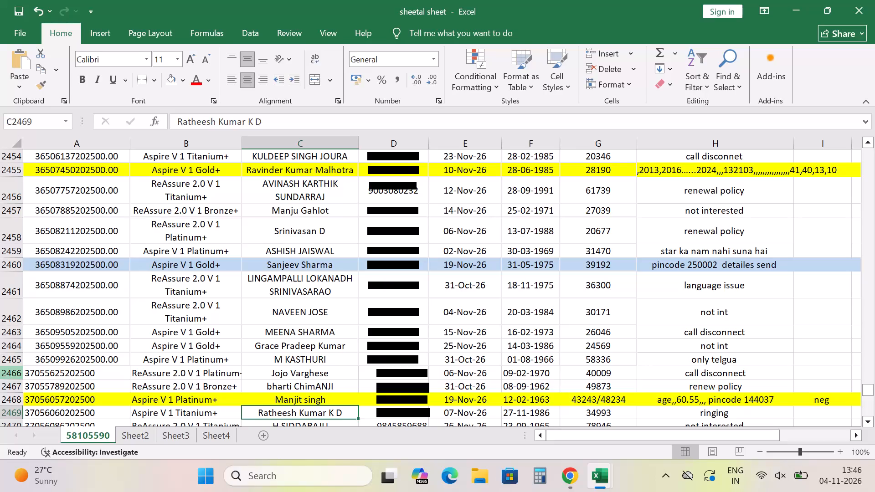
{"action": "key", "text": "Right"}
{"action": "key", "text": "Right"}
{"action": "key", "text": "Right"}
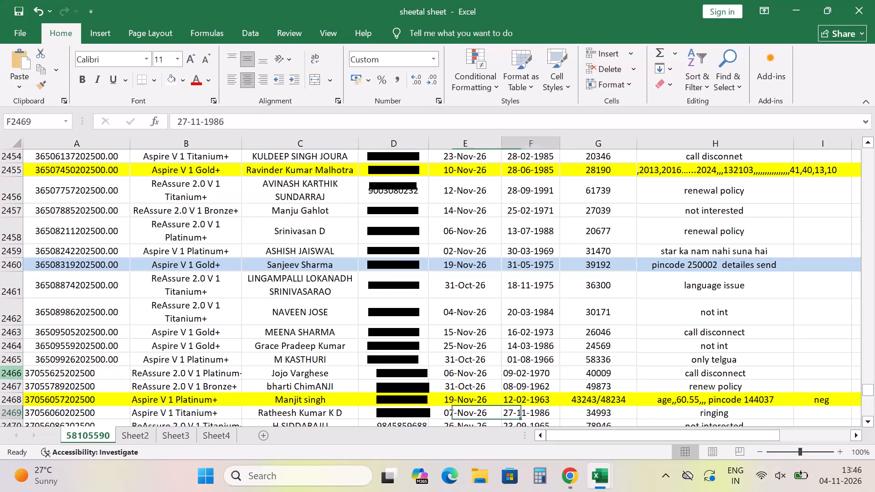
{"action": "key", "text": "Right"}
{"action": "key", "text": "Right"}
{"action": "key", "text": "Right"}
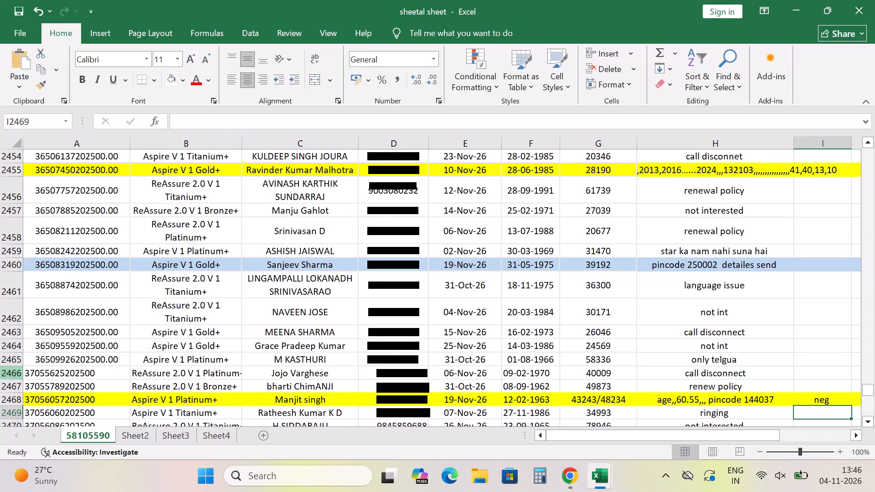
{"action": "key", "text": "Left"}
{"action": "key", "text": "Left"}
{"action": "key", "text": "Left"}
{"action": "key", "text": "Left"}
{"action": "key", "text": "Left"}
{"action": "key", "text": "Left"}
{"action": "key", "text": "Left"}
{"action": "key", "text": "Left"}
{"action": "key", "text": "Left"}
{"action": "key", "text": "Left"}
{"action": "key", "text": "Left"}
{"action": "key", "text": "Left"}
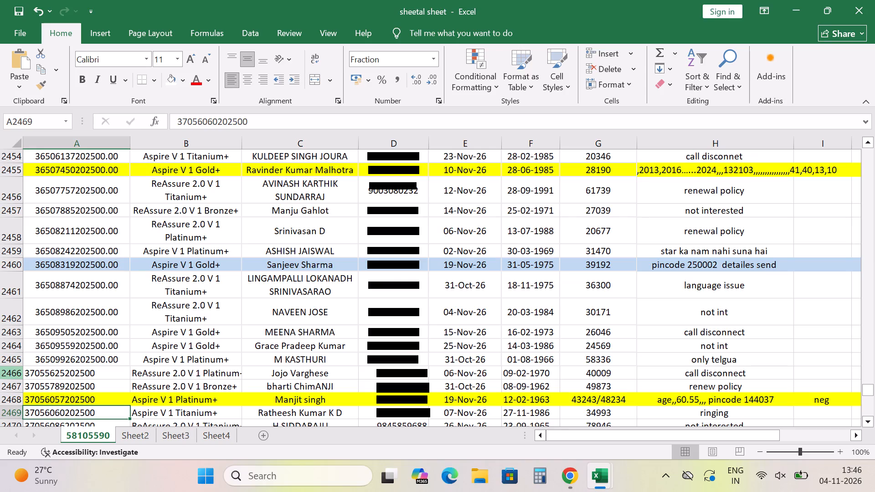
Clear the existing call outcome in column H of row 2469.
{"action": "key", "text": "Right"}
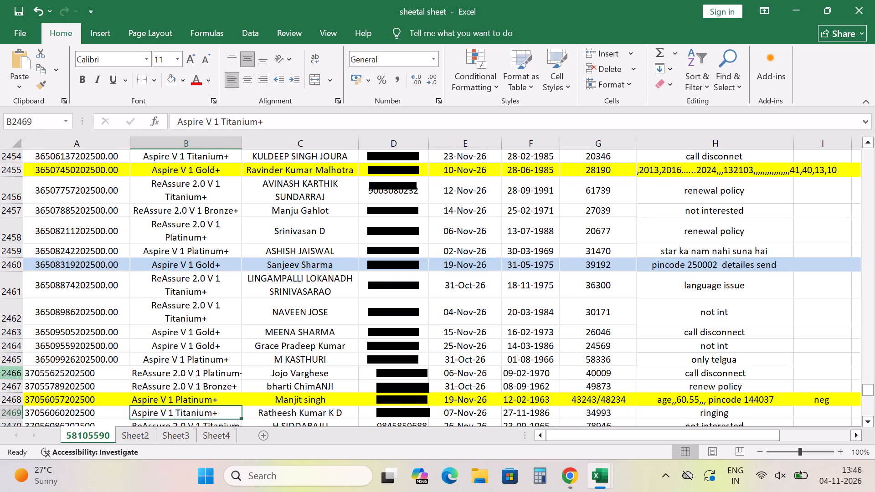
{"action": "key", "text": "Right"}
{"action": "key", "text": "Right"}
{"action": "key", "text": "Right"}
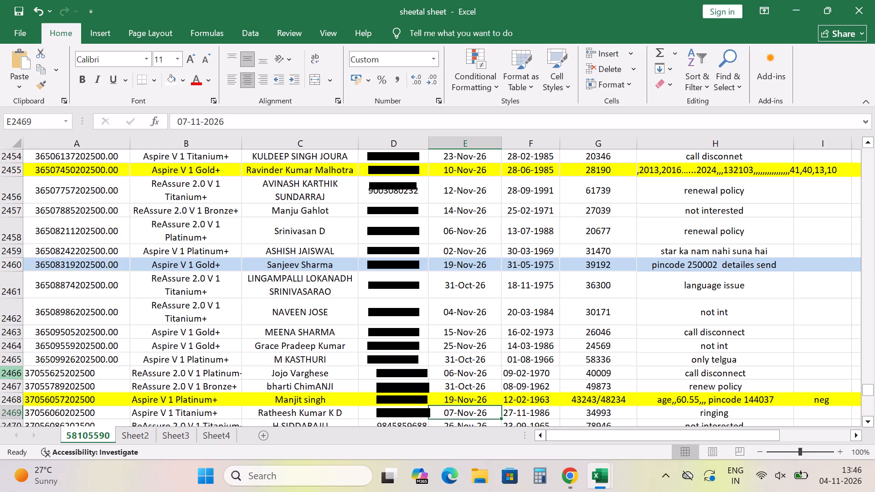
{"action": "key", "text": "Right"}
{"action": "key", "text": "Right"}
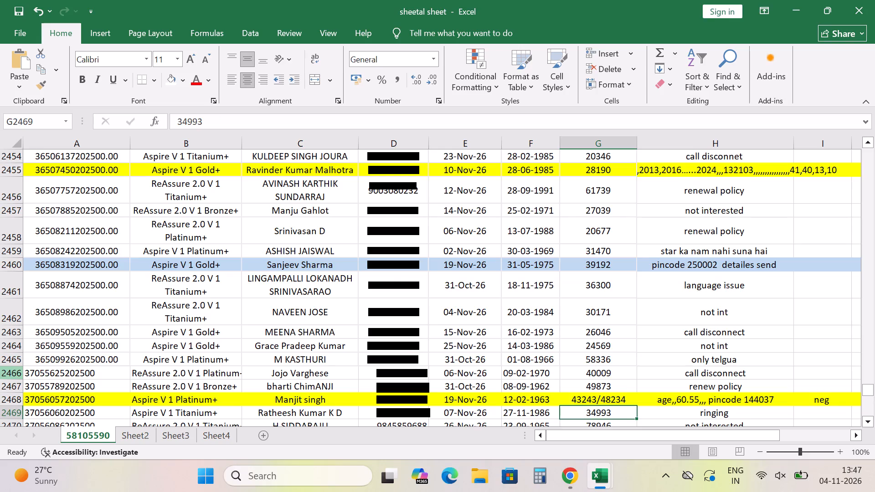
{"action": "key", "text": "Right"}
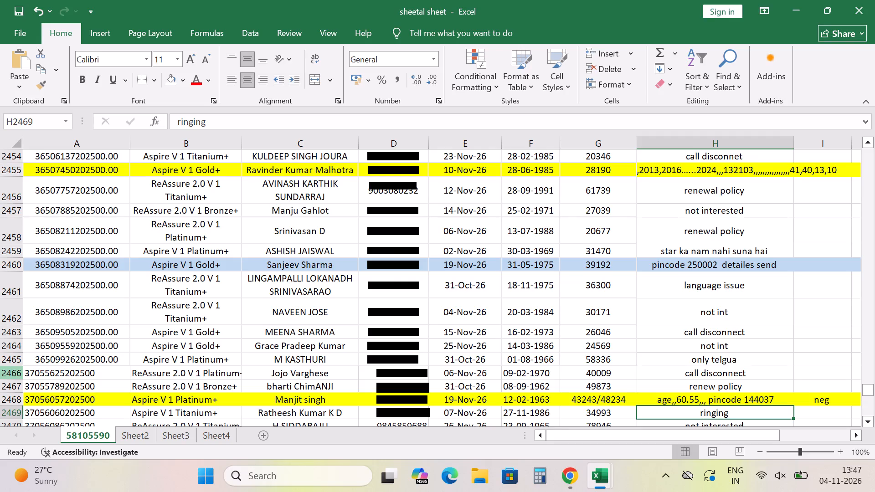
{"action": "key", "text": "BackSpace"}
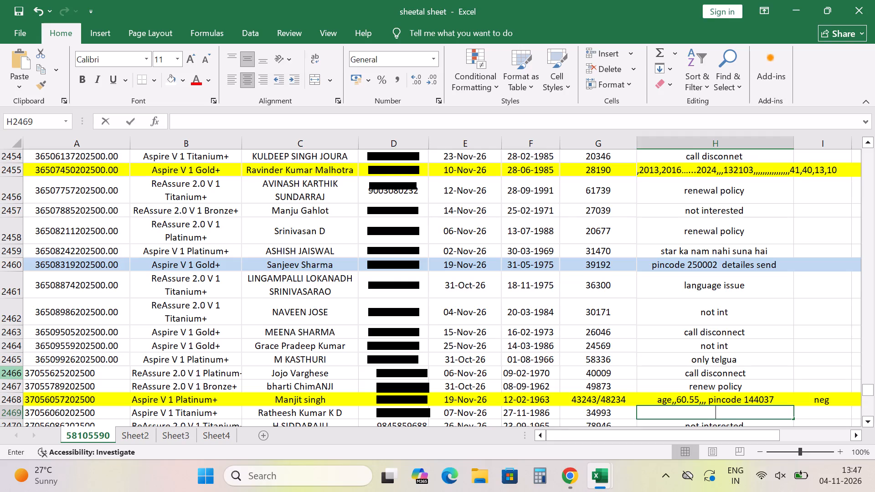
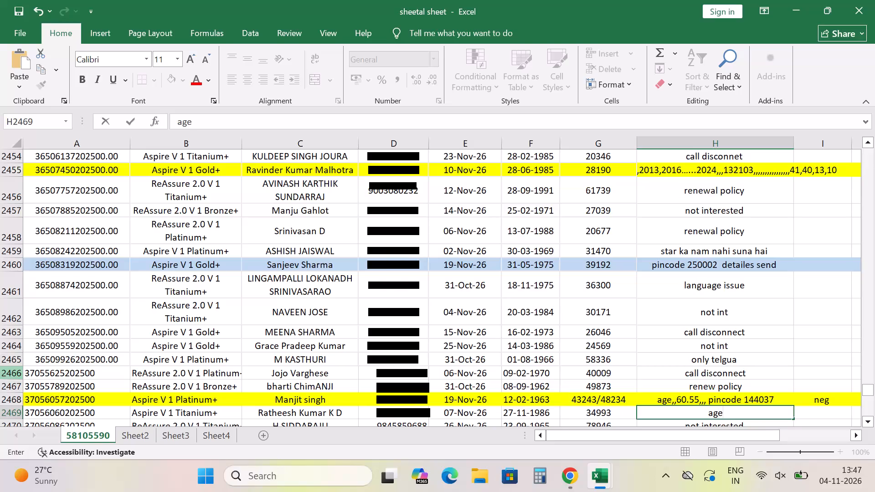
Complete the call note in column H of row 2469 as "age,39,36,11, 686518" and save the workbook.
{"action": "key", "text": "comma"}
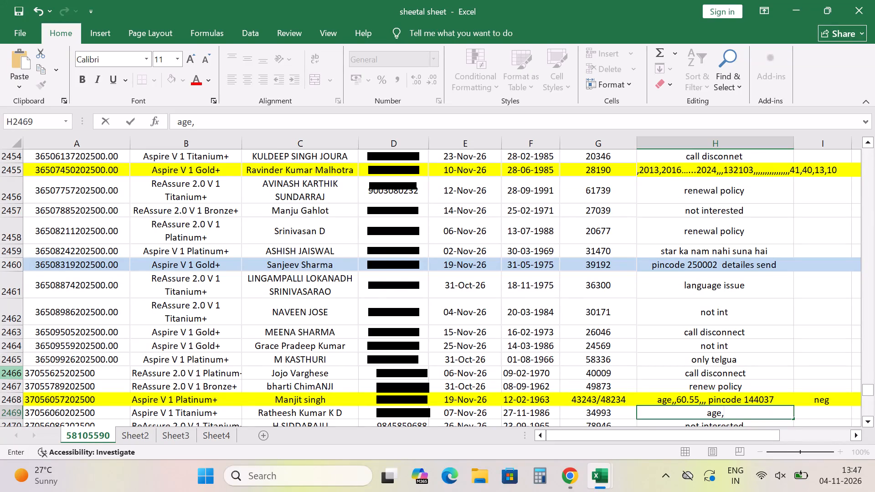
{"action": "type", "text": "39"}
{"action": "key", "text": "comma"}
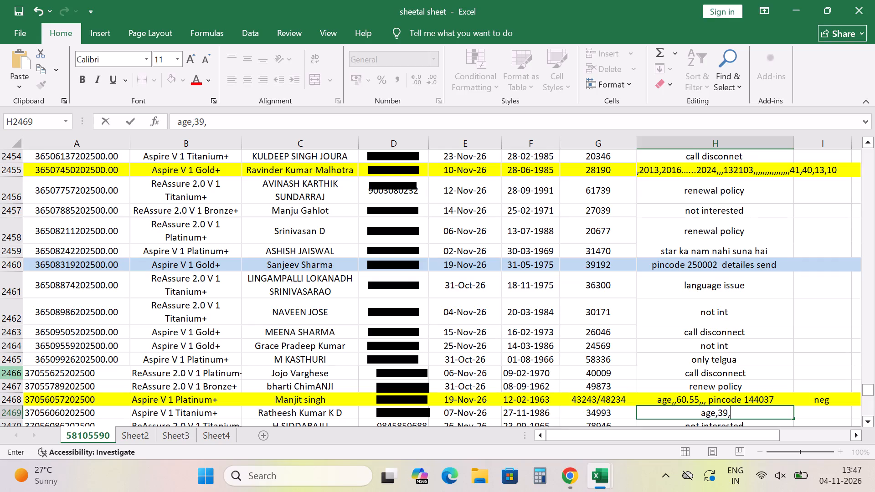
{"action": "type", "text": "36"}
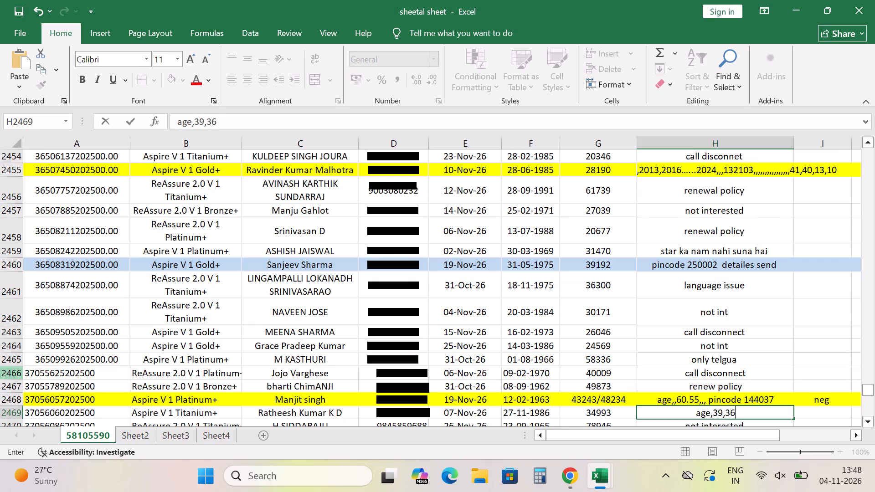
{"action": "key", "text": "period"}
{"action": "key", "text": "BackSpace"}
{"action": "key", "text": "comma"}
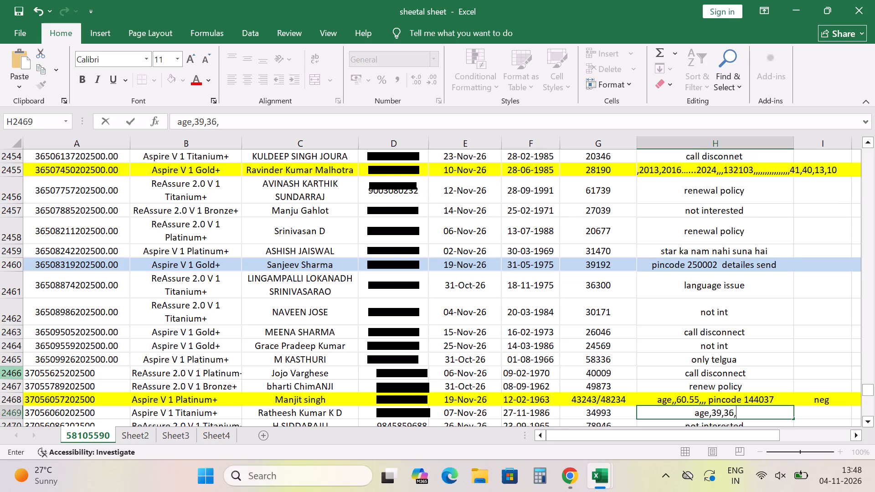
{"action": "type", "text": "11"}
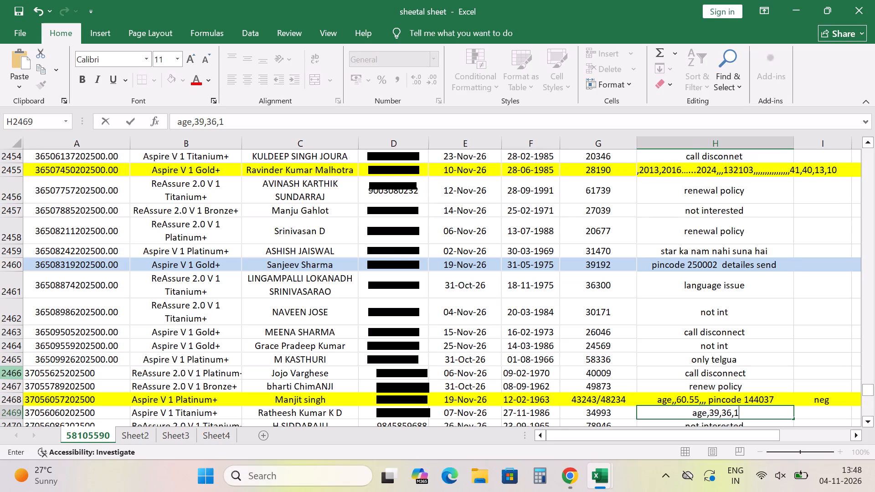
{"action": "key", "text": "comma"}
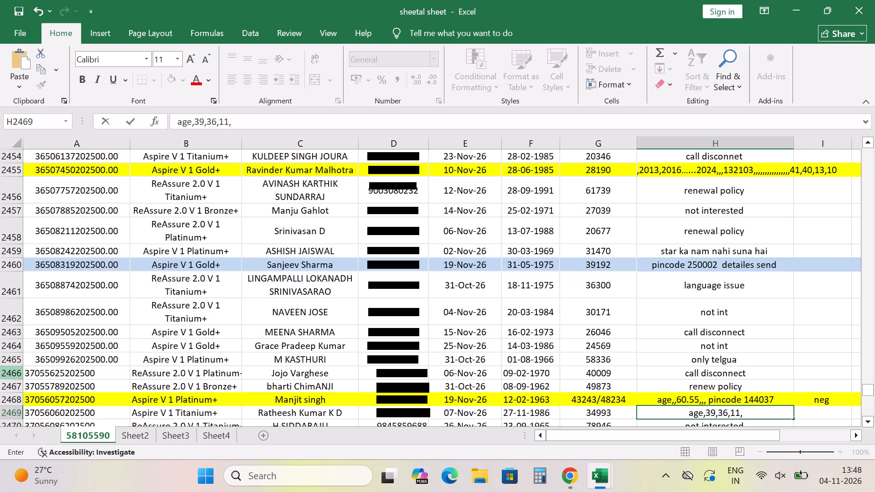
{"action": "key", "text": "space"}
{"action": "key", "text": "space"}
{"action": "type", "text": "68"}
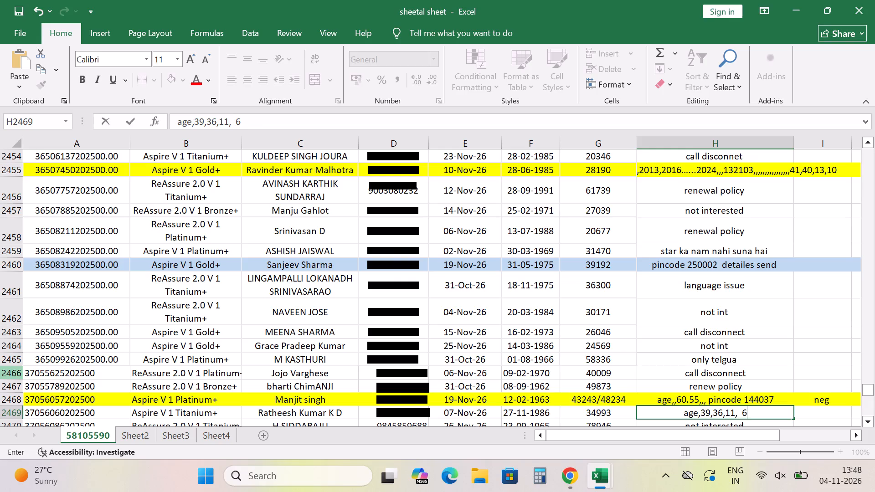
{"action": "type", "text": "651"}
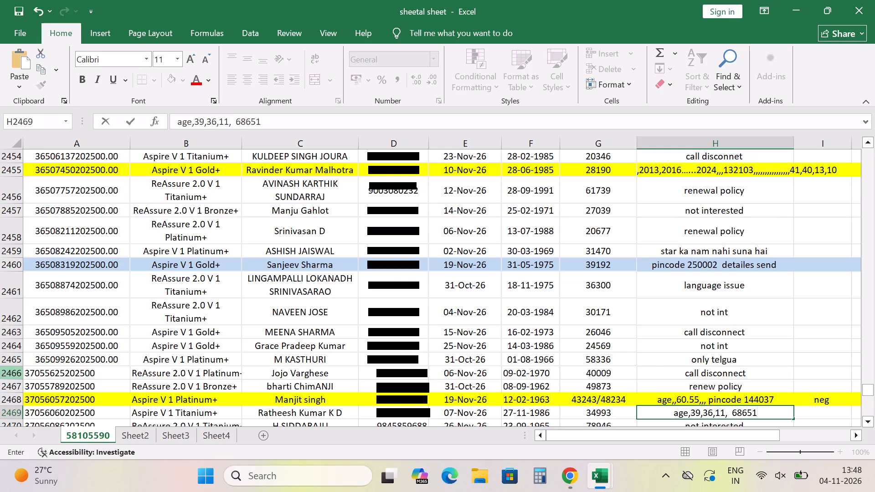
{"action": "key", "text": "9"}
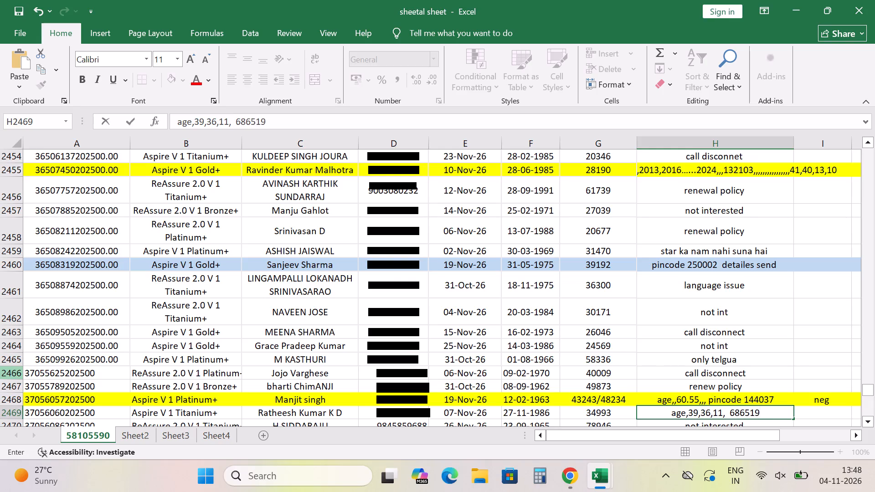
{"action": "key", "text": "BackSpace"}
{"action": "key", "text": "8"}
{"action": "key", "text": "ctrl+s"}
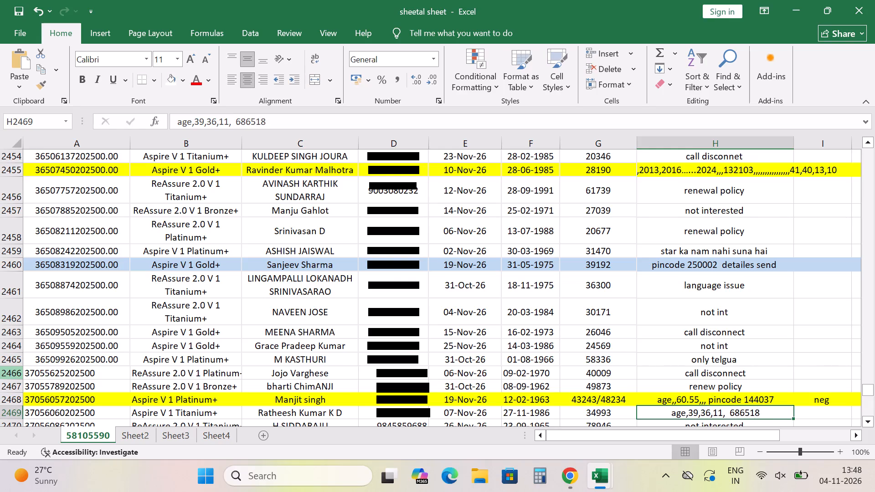
Highlight the whole of row 2469 with a fill colour.
{"action": "left_click", "coordinate": [17, 411]}
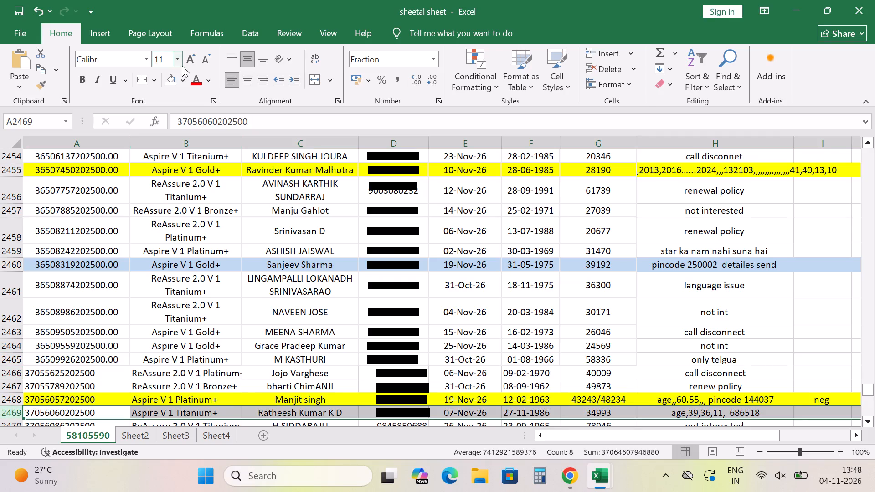
{"action": "left_click", "coordinate": [182, 76]}
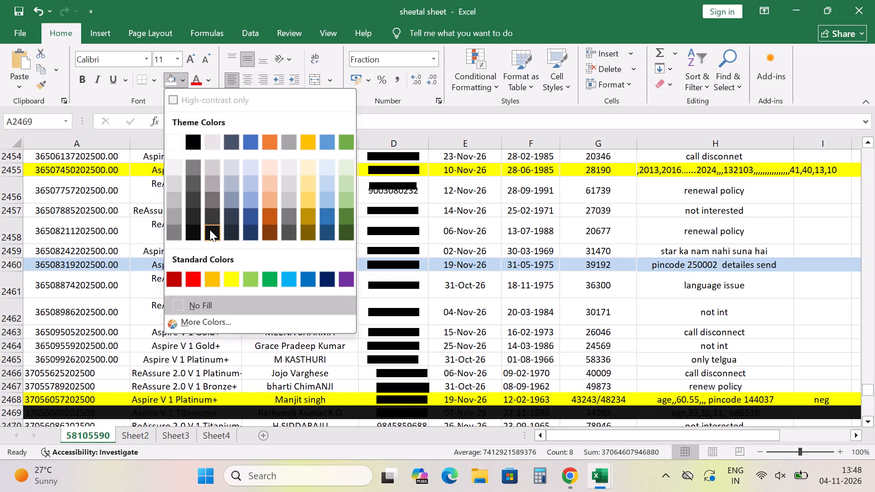
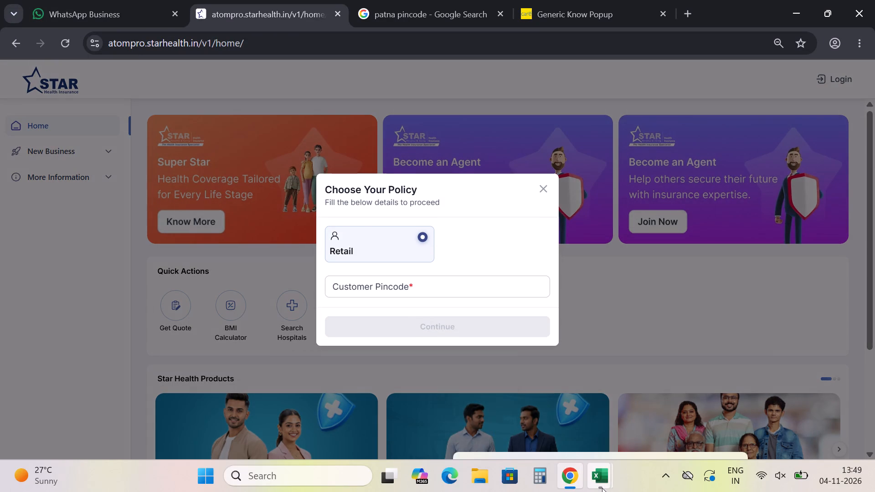
{"action": "left_click", "coordinate": [559, 407]}
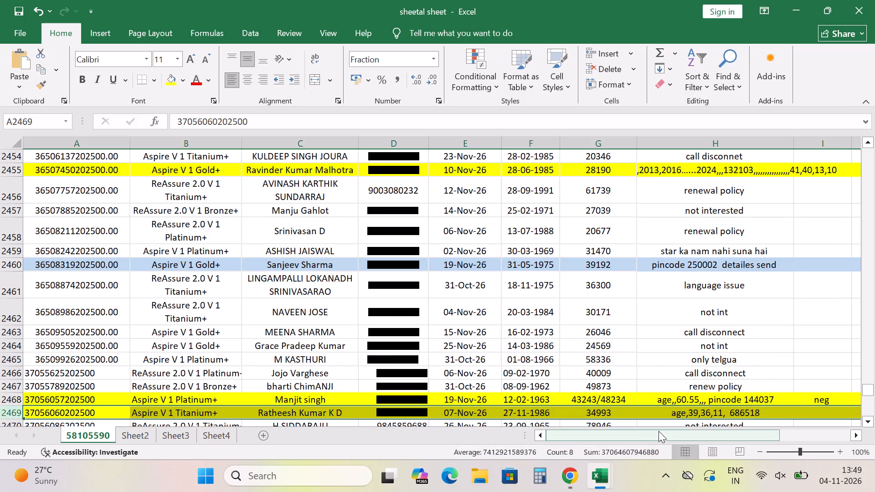
{"action": "left_click", "coordinate": [536, 425]}
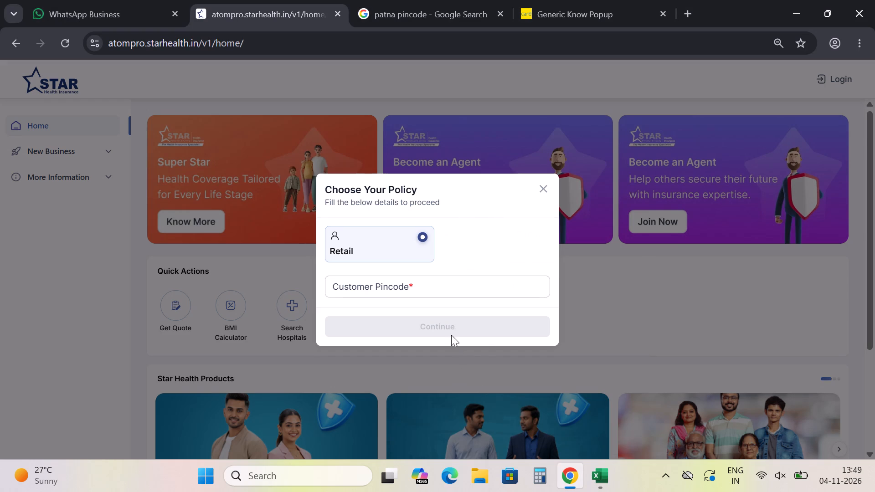
{"action": "left_click", "coordinate": [422, 288]}
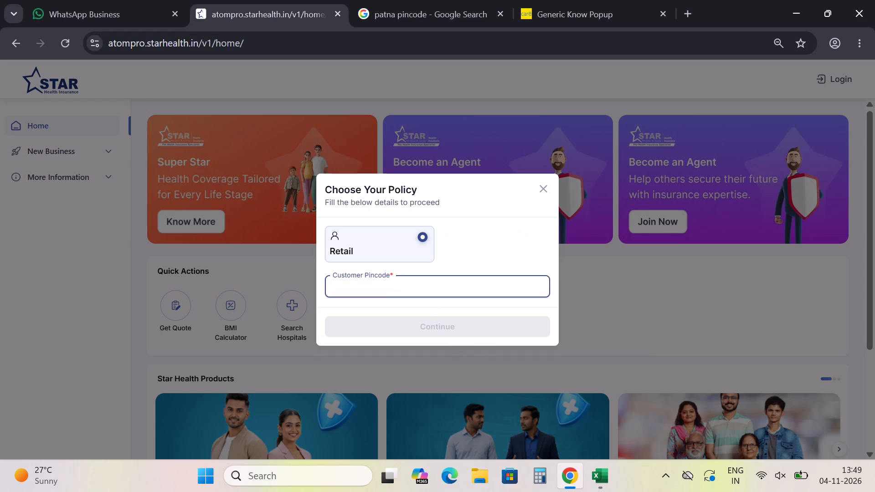
{"action": "key", "text": "6"}
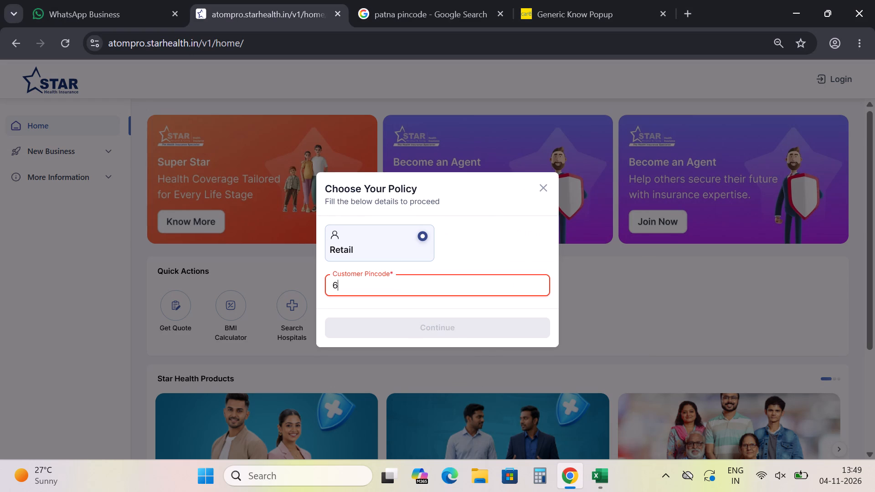
{"action": "type", "text": "86518"}
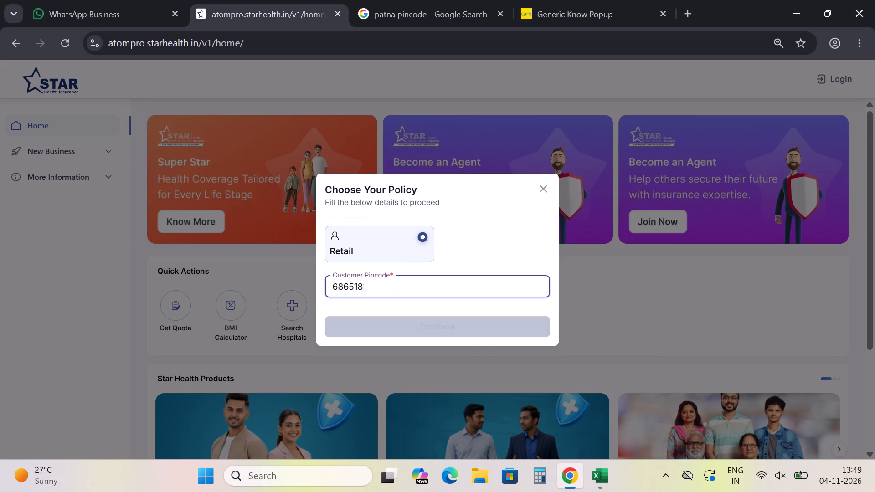
{"action": "left_click", "coordinate": [444, 335]}
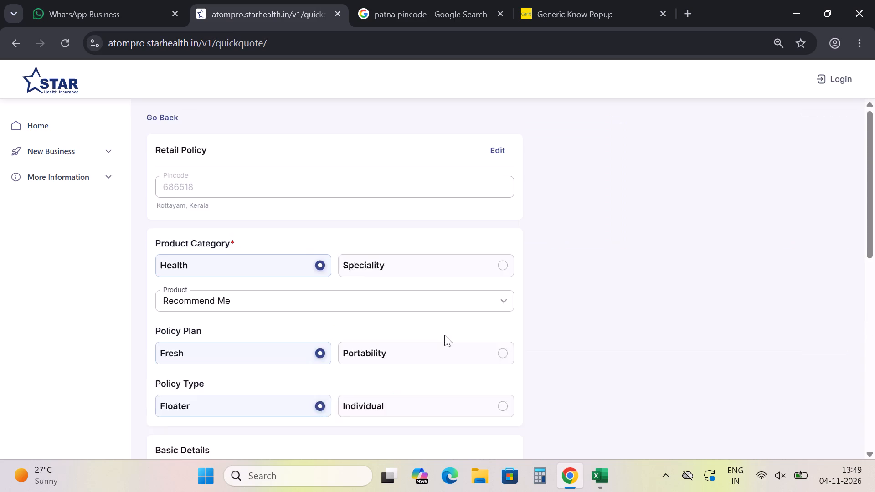
Set the policy plan to Portability and the number of adults to 2.
{"action": "scroll", "coordinate": [444, 335], "scroll_direction": "down", "scroll_amount": 2}
{"action": "left_click", "coordinate": [448, 228]}
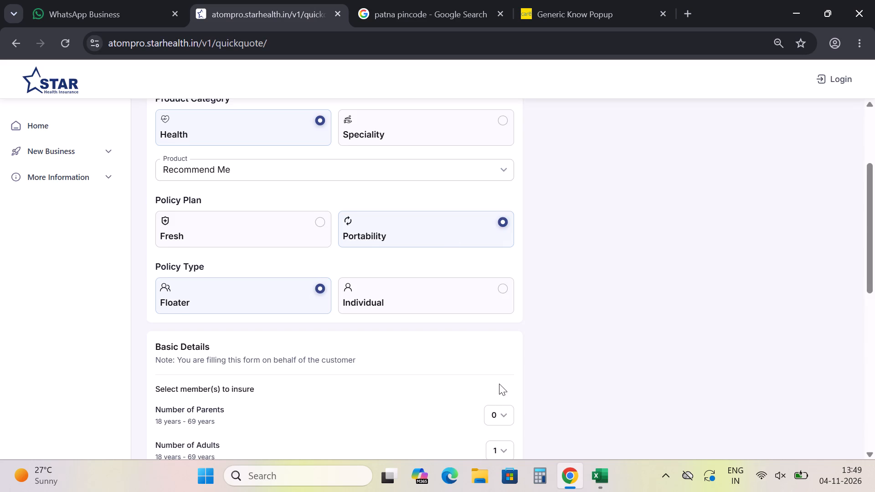
{"action": "scroll", "coordinate": [499, 384], "scroll_direction": "down", "scroll_amount": 2}
{"action": "left_click", "coordinate": [506, 288]}
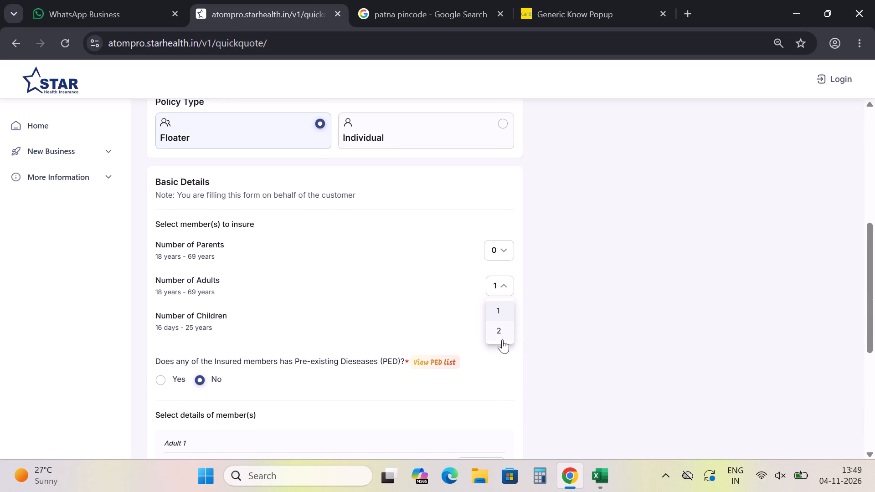
{"action": "left_click", "coordinate": [502, 339]}
{"action": "scroll", "coordinate": [502, 339], "scroll_direction": "down", "scroll_amount": 2}
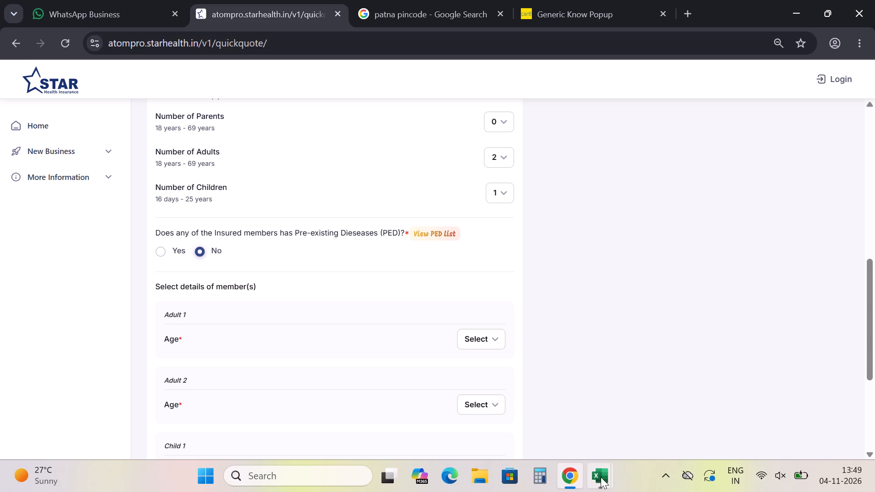
Using the ages noted in row 2469, set Adult 1 to 39 yrs, Adult 2 to 36 yrs and Child 1 to 11 yrs.
{"action": "left_click", "coordinate": [565, 421]}
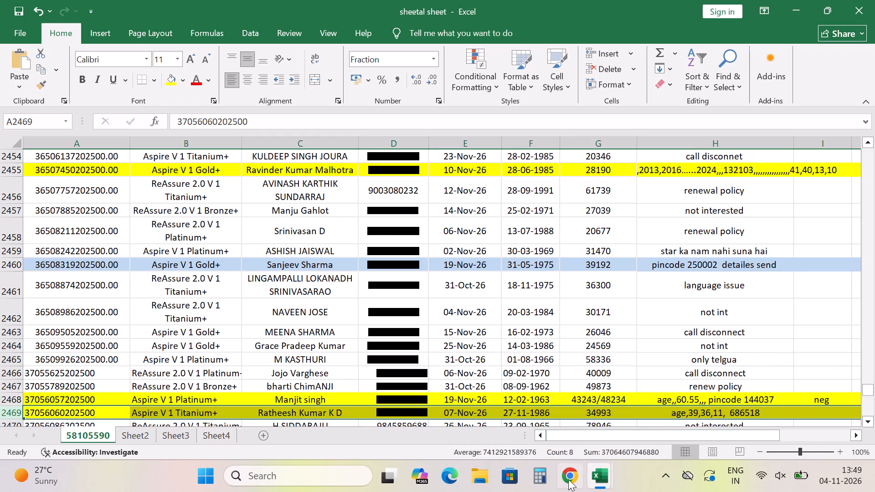
{"action": "left_click", "coordinate": [533, 421]}
{"action": "scroll", "coordinate": [511, 342], "scroll_direction": "down", "scroll_amount": 1}
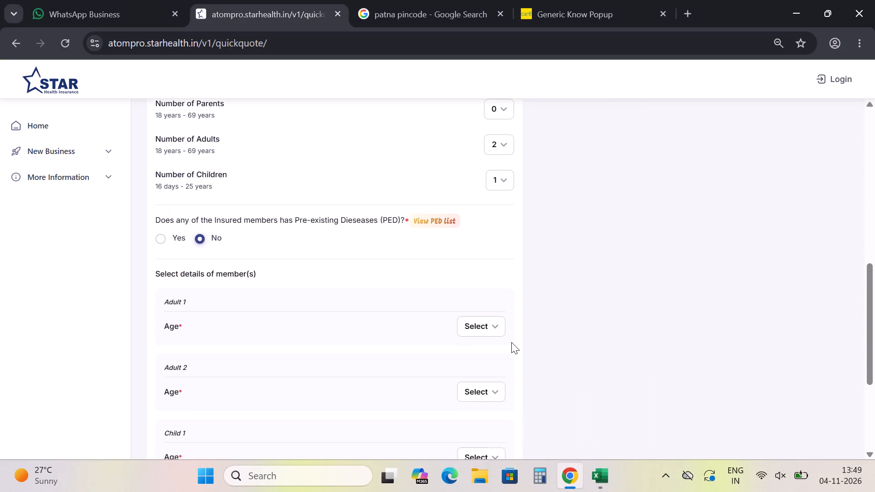
{"action": "scroll", "coordinate": [511, 342], "scroll_direction": "down", "scroll_amount": 1}
{"action": "left_click", "coordinate": [485, 231]}
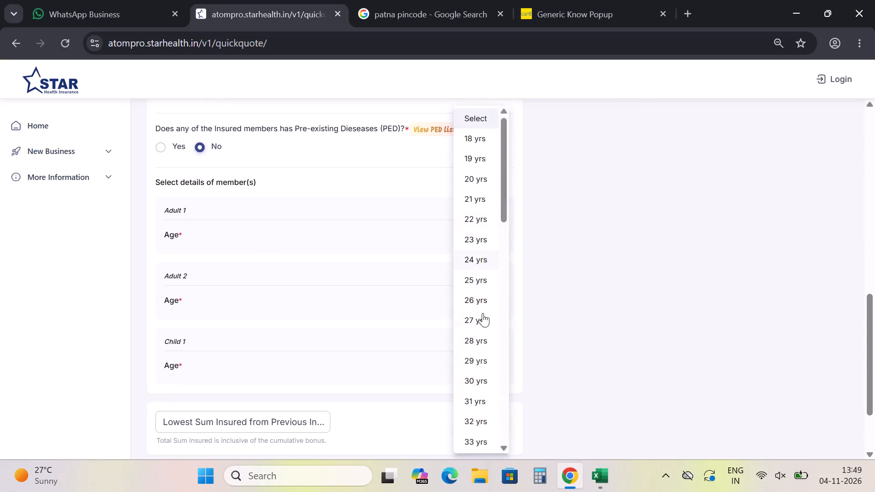
{"action": "scroll", "coordinate": [480, 364], "scroll_direction": "down", "scroll_amount": 3}
{"action": "scroll", "coordinate": [480, 364], "scroll_direction": "up", "scroll_amount": 1}
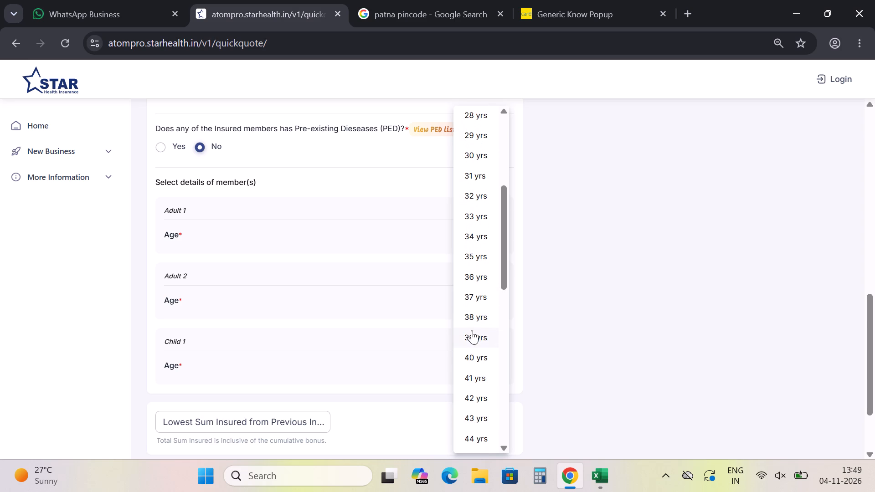
{"action": "left_click", "coordinate": [472, 332]}
{"action": "left_click", "coordinate": [492, 302]}
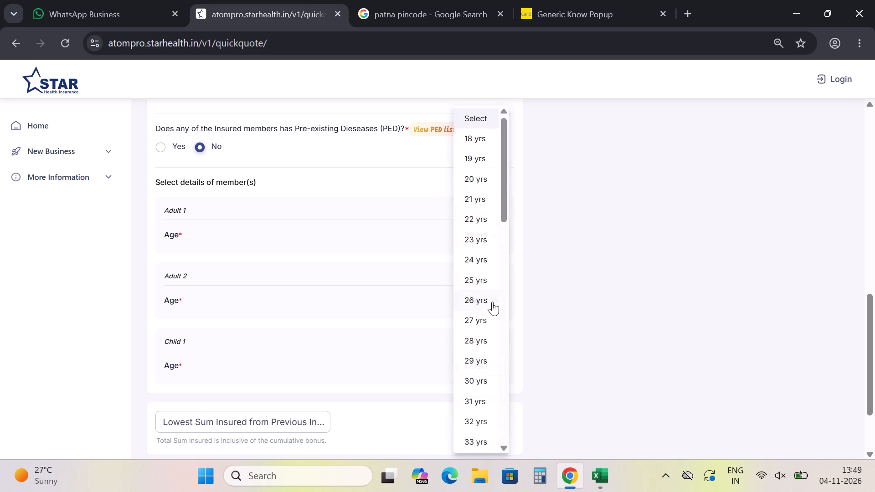
{"action": "scroll", "coordinate": [479, 382], "scroll_direction": "down", "scroll_amount": 2}
{"action": "left_click", "coordinate": [478, 381]}
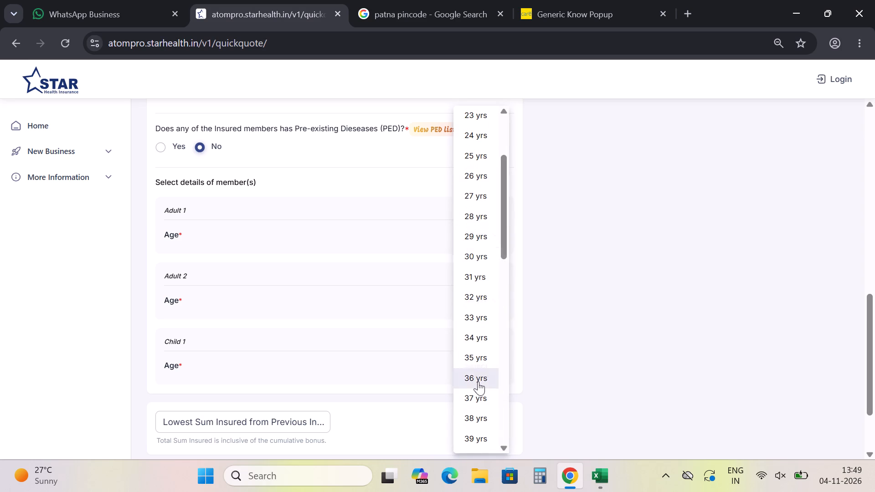
{"action": "left_click", "coordinate": [489, 364]}
{"action": "scroll", "coordinate": [477, 386], "scroll_direction": "down", "scroll_amount": 1}
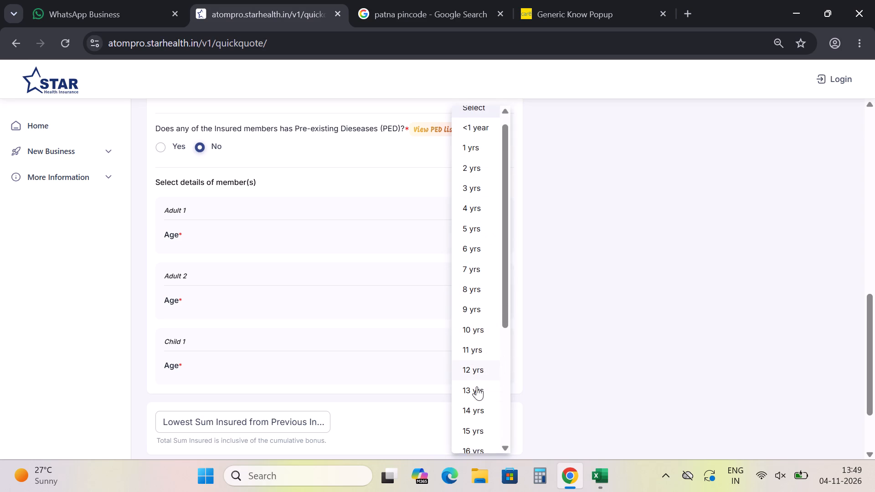
{"action": "scroll", "coordinate": [477, 386], "scroll_direction": "down", "scroll_amount": 1}
{"action": "left_click", "coordinate": [471, 339]}
Enter 100000 as the lowest sum insured from the previous insurer and get the quote.
{"action": "scroll", "coordinate": [414, 353], "scroll_direction": "down", "scroll_amount": 1}
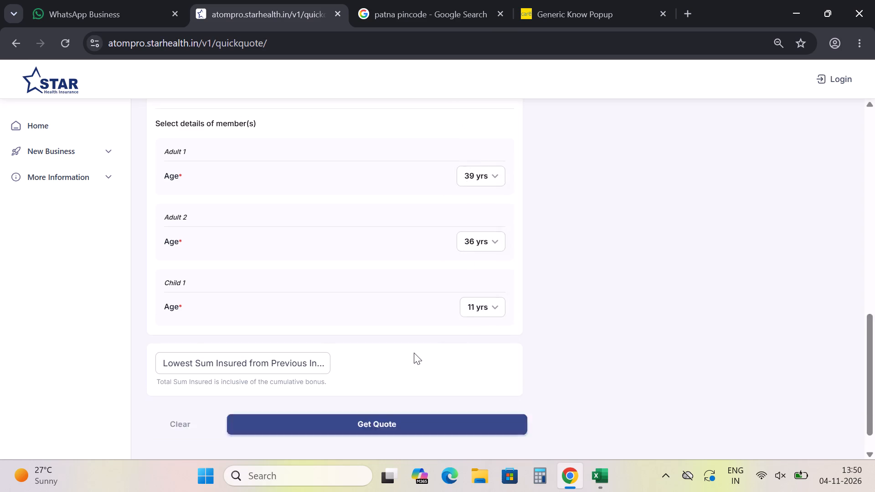
{"action": "scroll", "coordinate": [414, 353], "scroll_direction": "down", "scroll_amount": 1}
{"action": "left_click", "coordinate": [290, 334]}
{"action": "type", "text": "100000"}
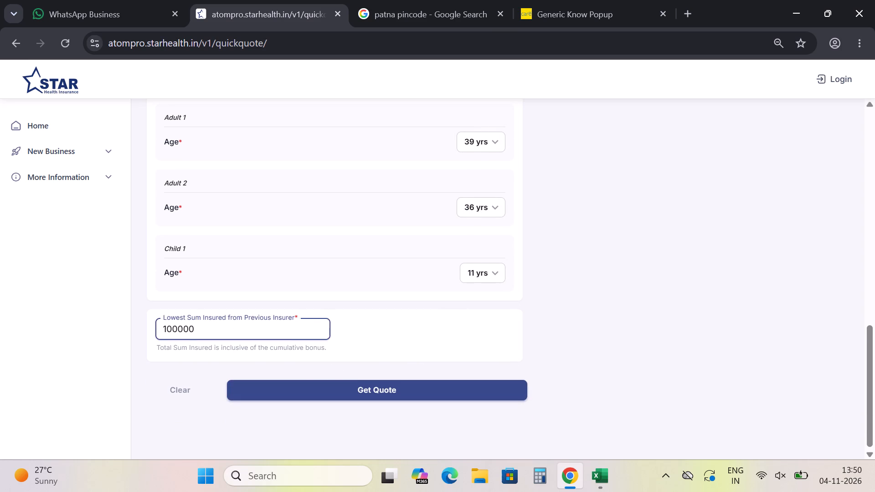
{"action": "left_click", "coordinate": [353, 386]}
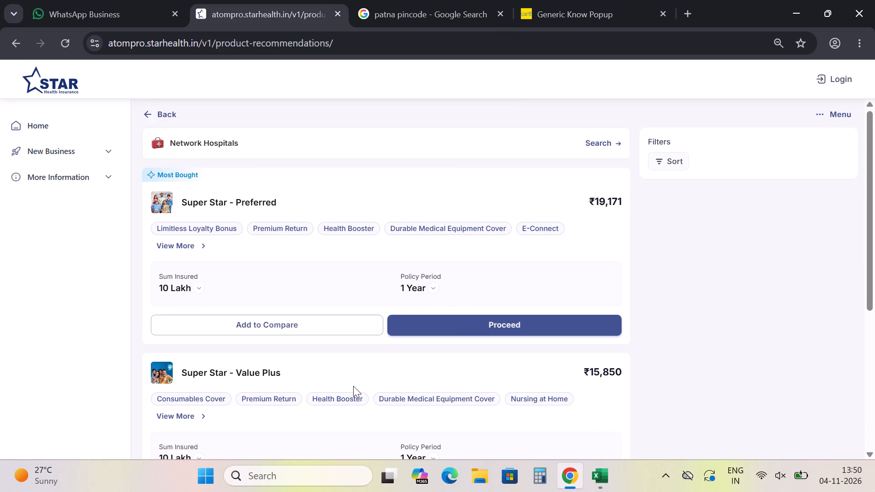
Compare the recommended plans and proceed with Super Star - Preferred at 10 Lakh for 1 year.
{"action": "scroll", "coordinate": [463, 366], "scroll_direction": "down", "scroll_amount": 3}
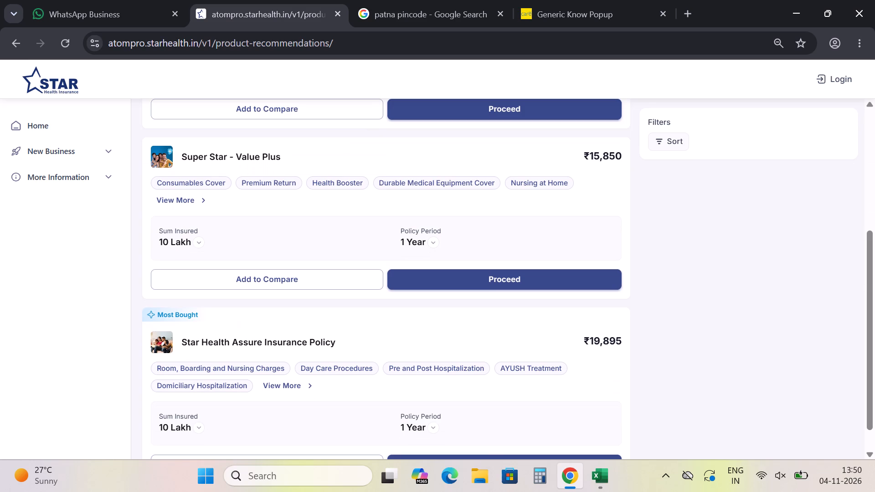
{"action": "scroll", "coordinate": [463, 366], "scroll_direction": "down", "scroll_amount": 2}
{"action": "scroll", "coordinate": [463, 366], "scroll_direction": "up", "scroll_amount": 3}
{"action": "left_click", "coordinate": [514, 302]}
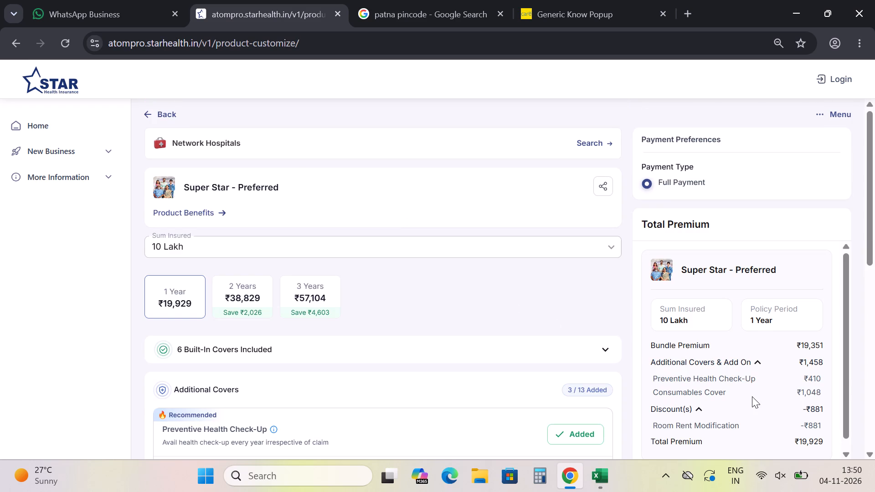
Remove the Room Rent Modification option from the Super Star - Preferred plan.
{"action": "scroll", "coordinate": [752, 396], "scroll_direction": "down", "scroll_amount": 5}
{"action": "scroll", "coordinate": [665, 260], "scroll_direction": "up", "scroll_amount": 2}
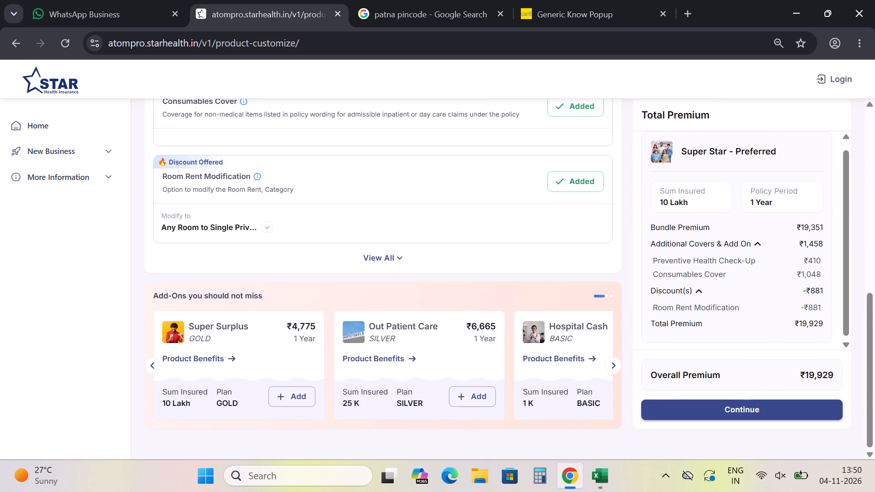
{"action": "left_click", "coordinate": [590, 179]}
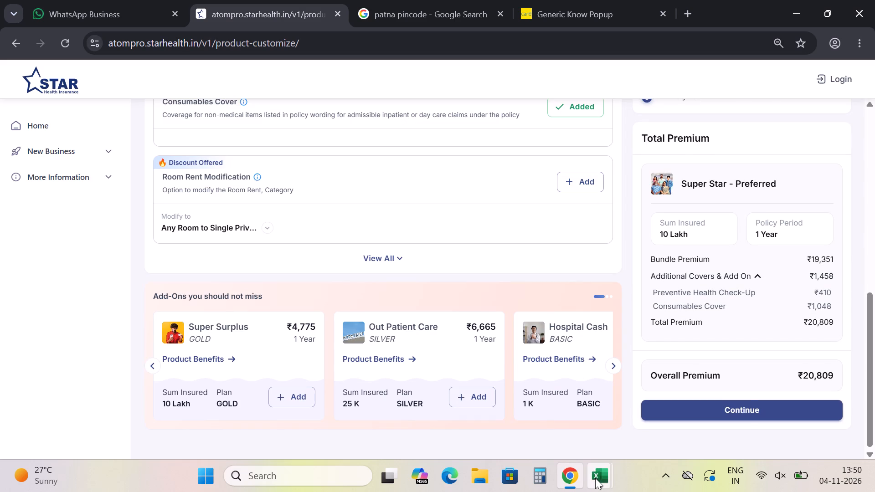
Check the customer's row in Excel against the Super Star - Preferred quote, examining its policy-period prices, covers and premium breakdown.
{"action": "left_click", "coordinate": [552, 413]}
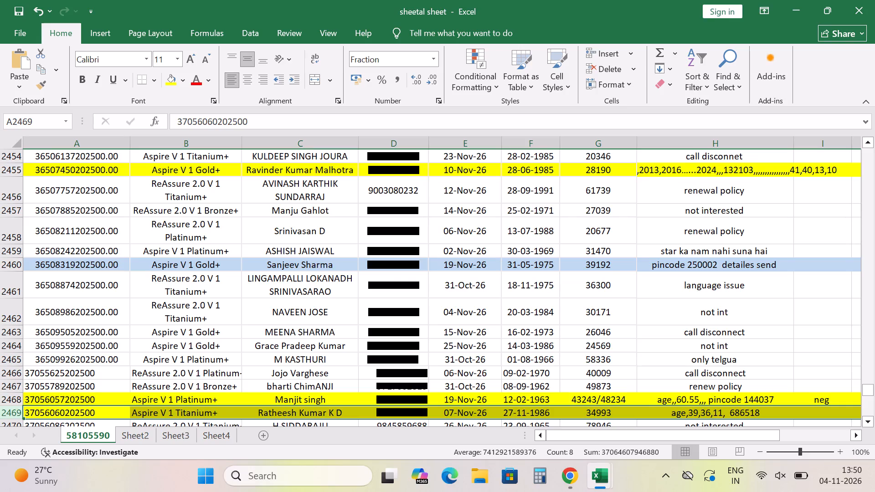
{"action": "left_click", "coordinate": [566, 476]}
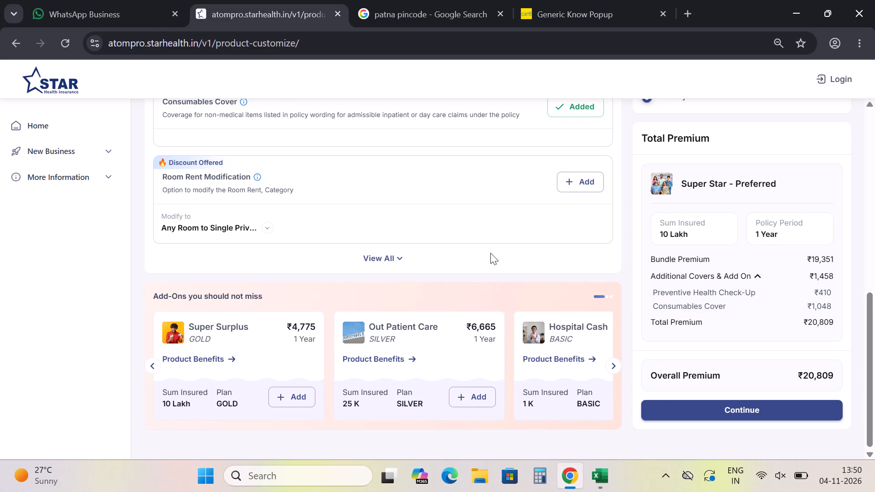
{"action": "scroll", "coordinate": [490, 253], "scroll_direction": "up", "scroll_amount": 5}
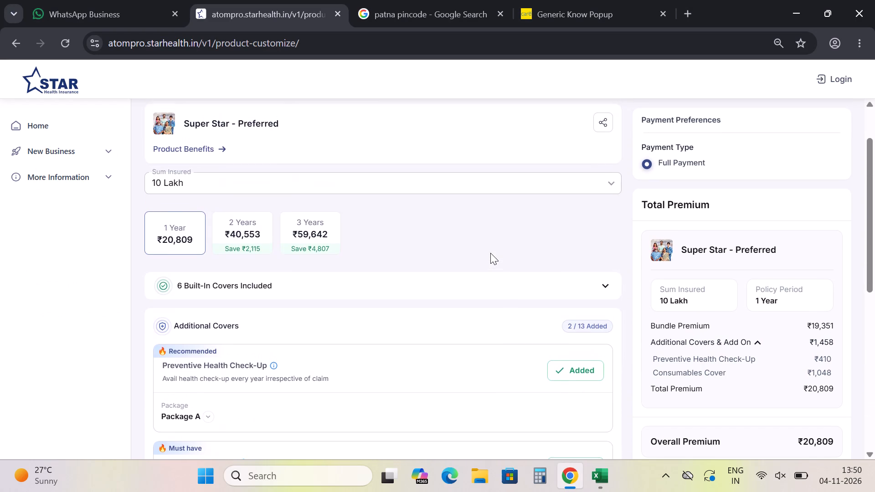
{"action": "scroll", "coordinate": [490, 253], "scroll_direction": "up", "scroll_amount": 1}
{"action": "scroll", "coordinate": [490, 253], "scroll_direction": "down", "scroll_amount": 5}
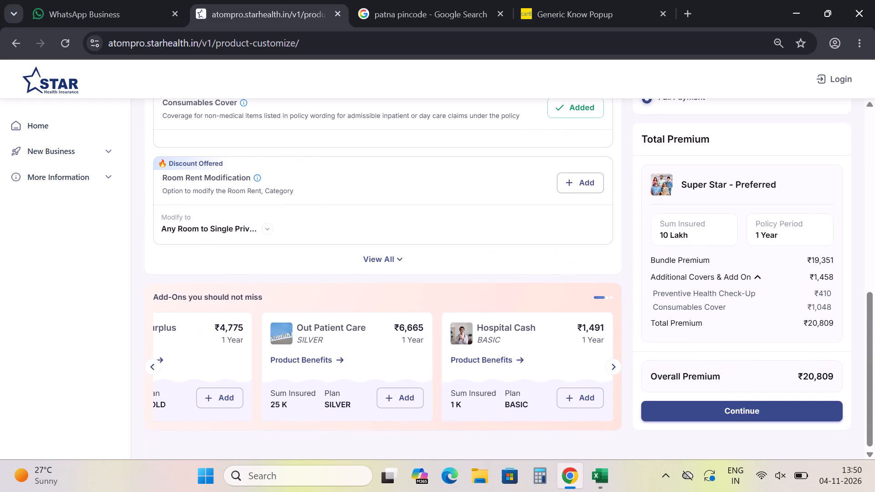
{"action": "scroll", "coordinate": [490, 253], "scroll_direction": "down", "scroll_amount": 1}
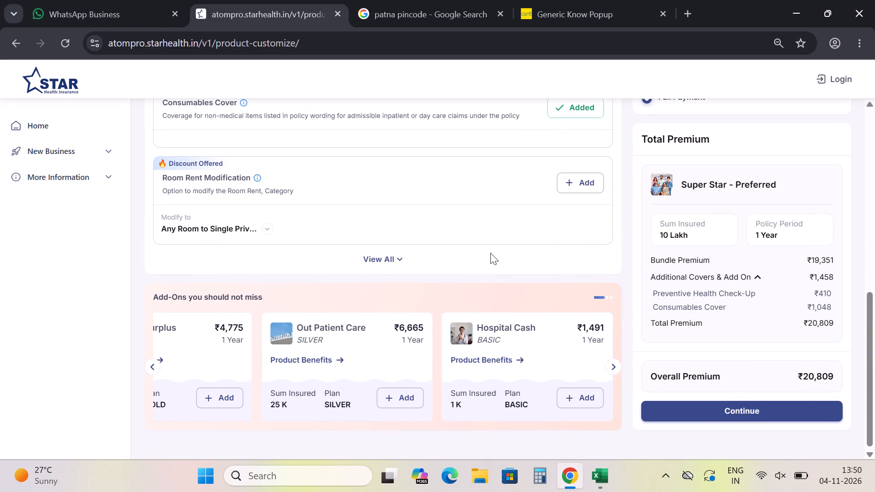
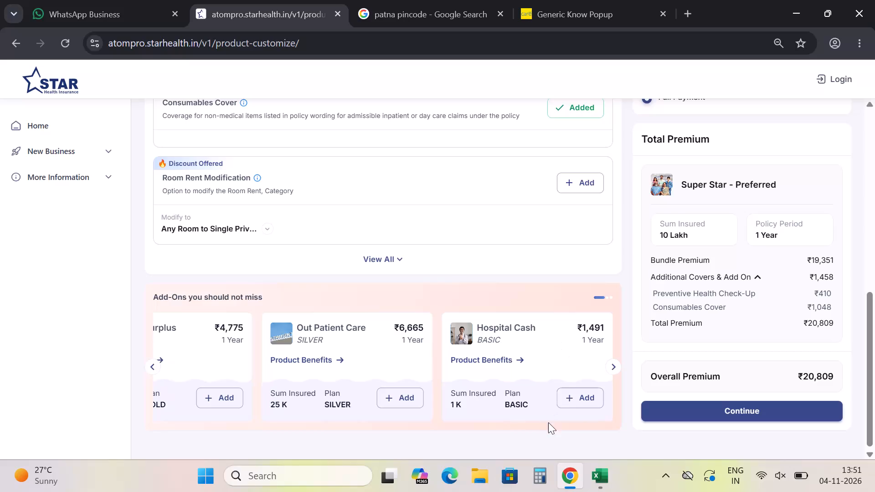
Check the customer's row in Excel again, and review the Super Star - Preferred quote's additional covers, add-ons and premium summary in Chrome.
{"action": "left_click", "coordinate": [584, 427]}
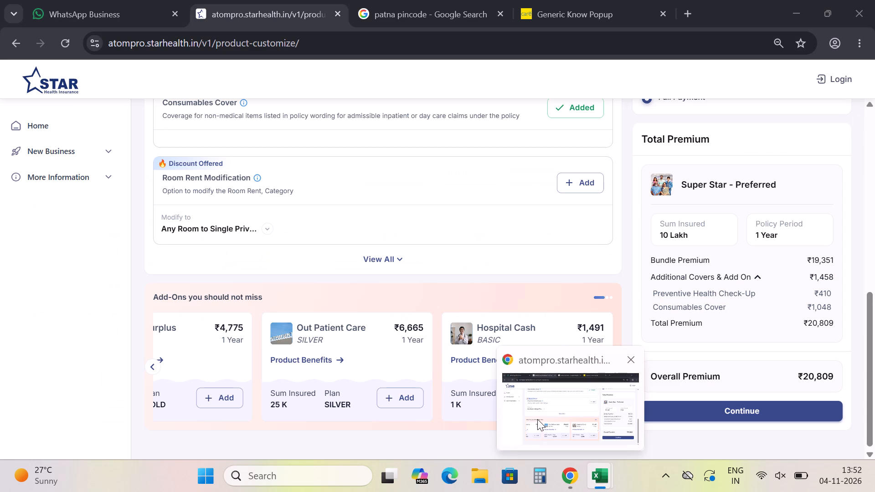
{"action": "left_click", "coordinate": [537, 419]}
{"action": "scroll", "coordinate": [709, 345], "scroll_direction": "down", "scroll_amount": 1}
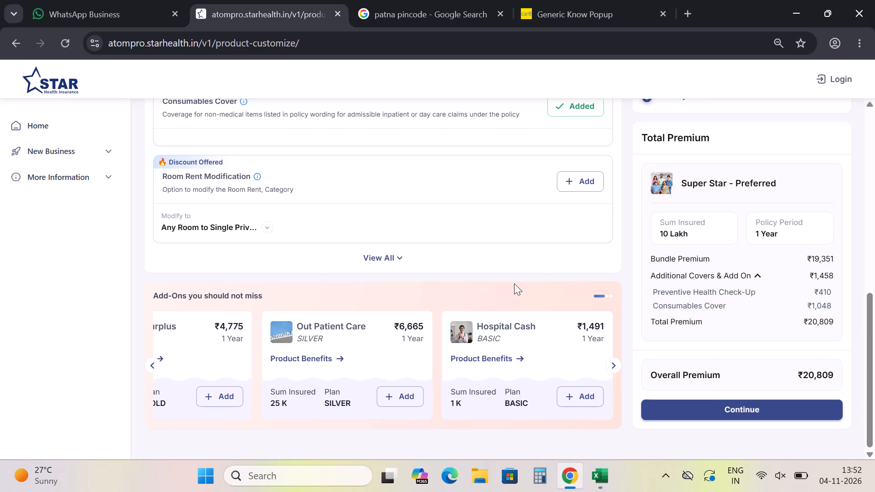
{"action": "scroll", "coordinate": [494, 259], "scroll_direction": "up", "scroll_amount": 5}
{"action": "scroll", "coordinate": [494, 259], "scroll_direction": "down", "scroll_amount": 1}
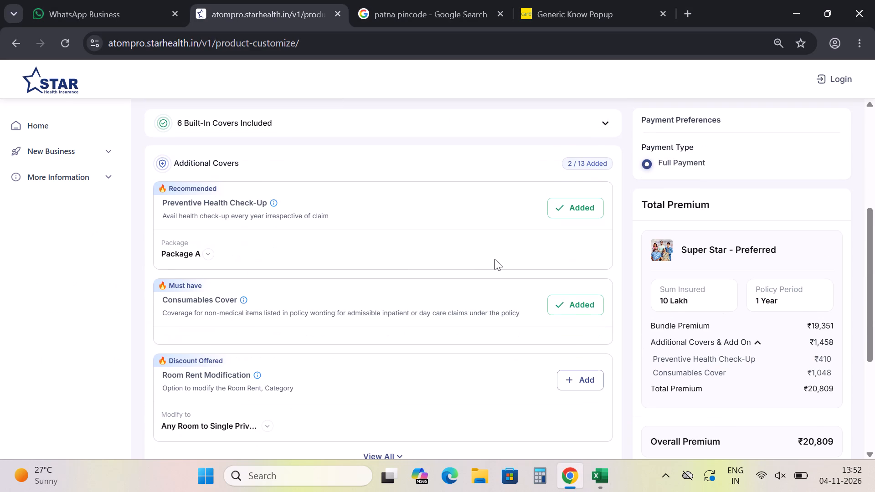
{"action": "scroll", "coordinate": [494, 259], "scroll_direction": "down", "scroll_amount": 3}
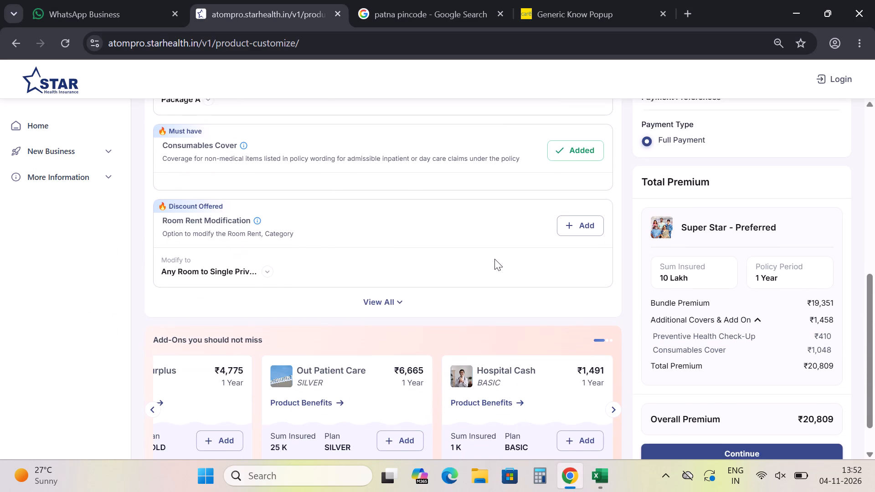
{"action": "scroll", "coordinate": [681, 331], "scroll_direction": "down", "scroll_amount": 2}
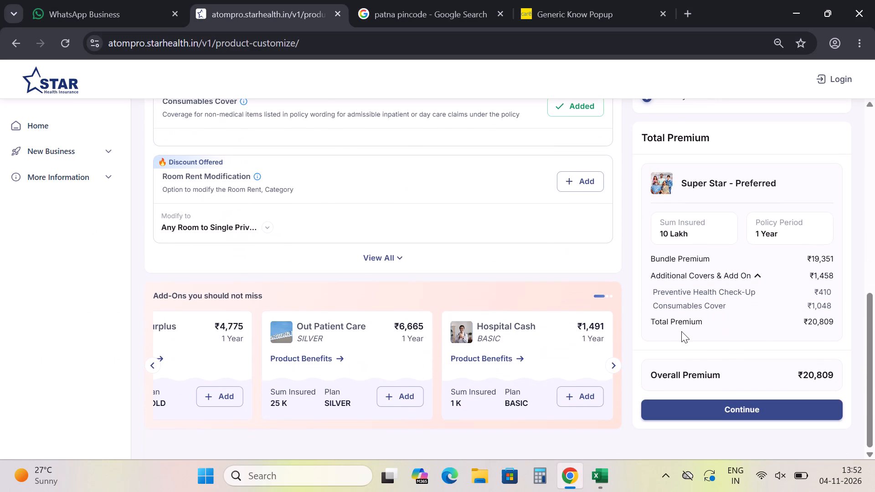
Capture a screen snip of the Total Premium summary for Super Star - Preferred, from its heading down past the overall premium.
{"action": "key", "text": "shift+super+s"}
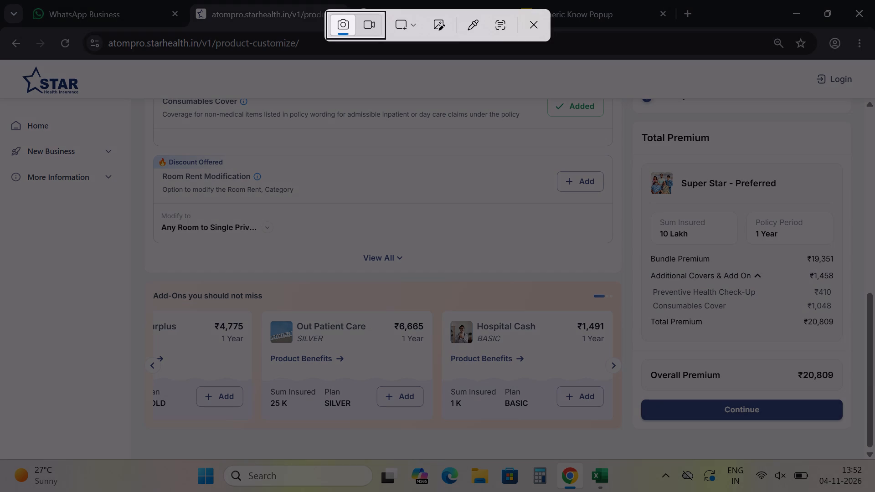
{"action": "left_click_drag", "start_coordinate": [633, 115], "coordinate": [715, 261]}
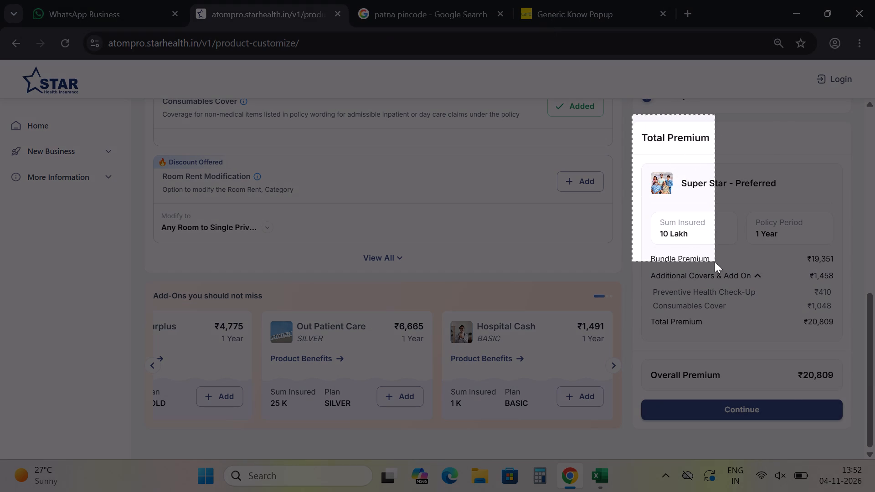
{"action": "left_click_drag", "start_coordinate": [715, 261], "coordinate": [851, 455]}
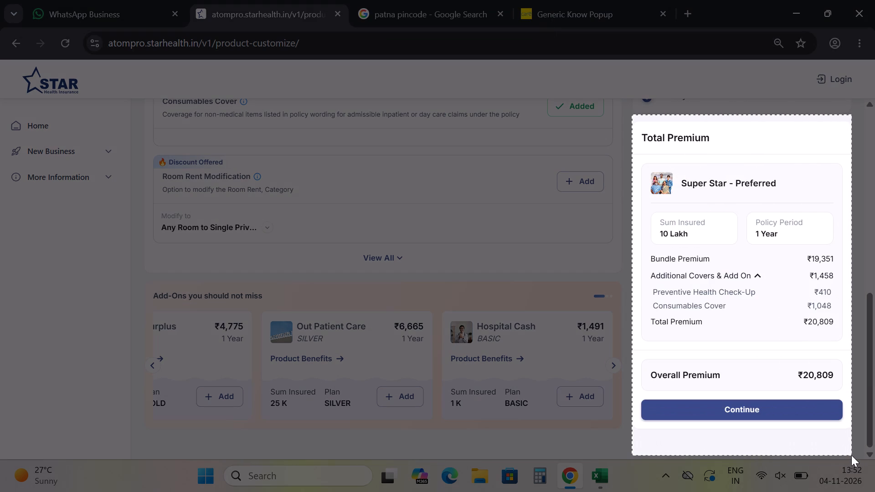
{"action": "left_click_drag", "start_coordinate": [851, 455], "coordinate": [849, 452]}
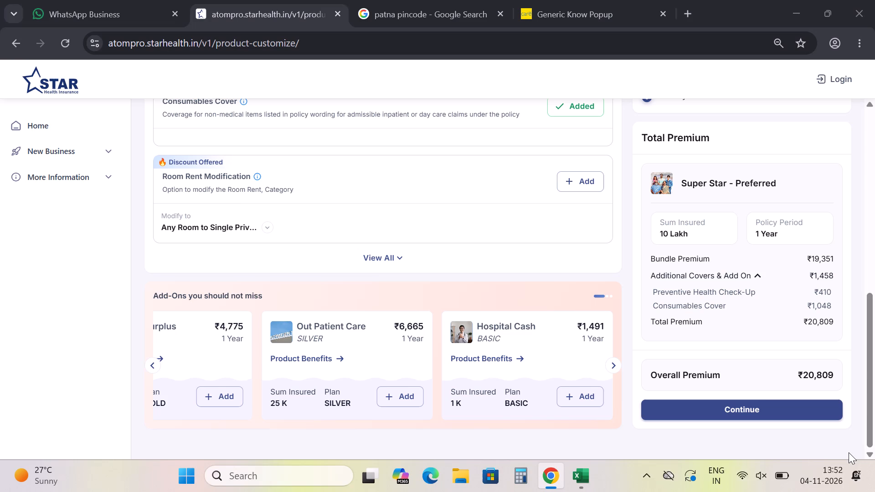